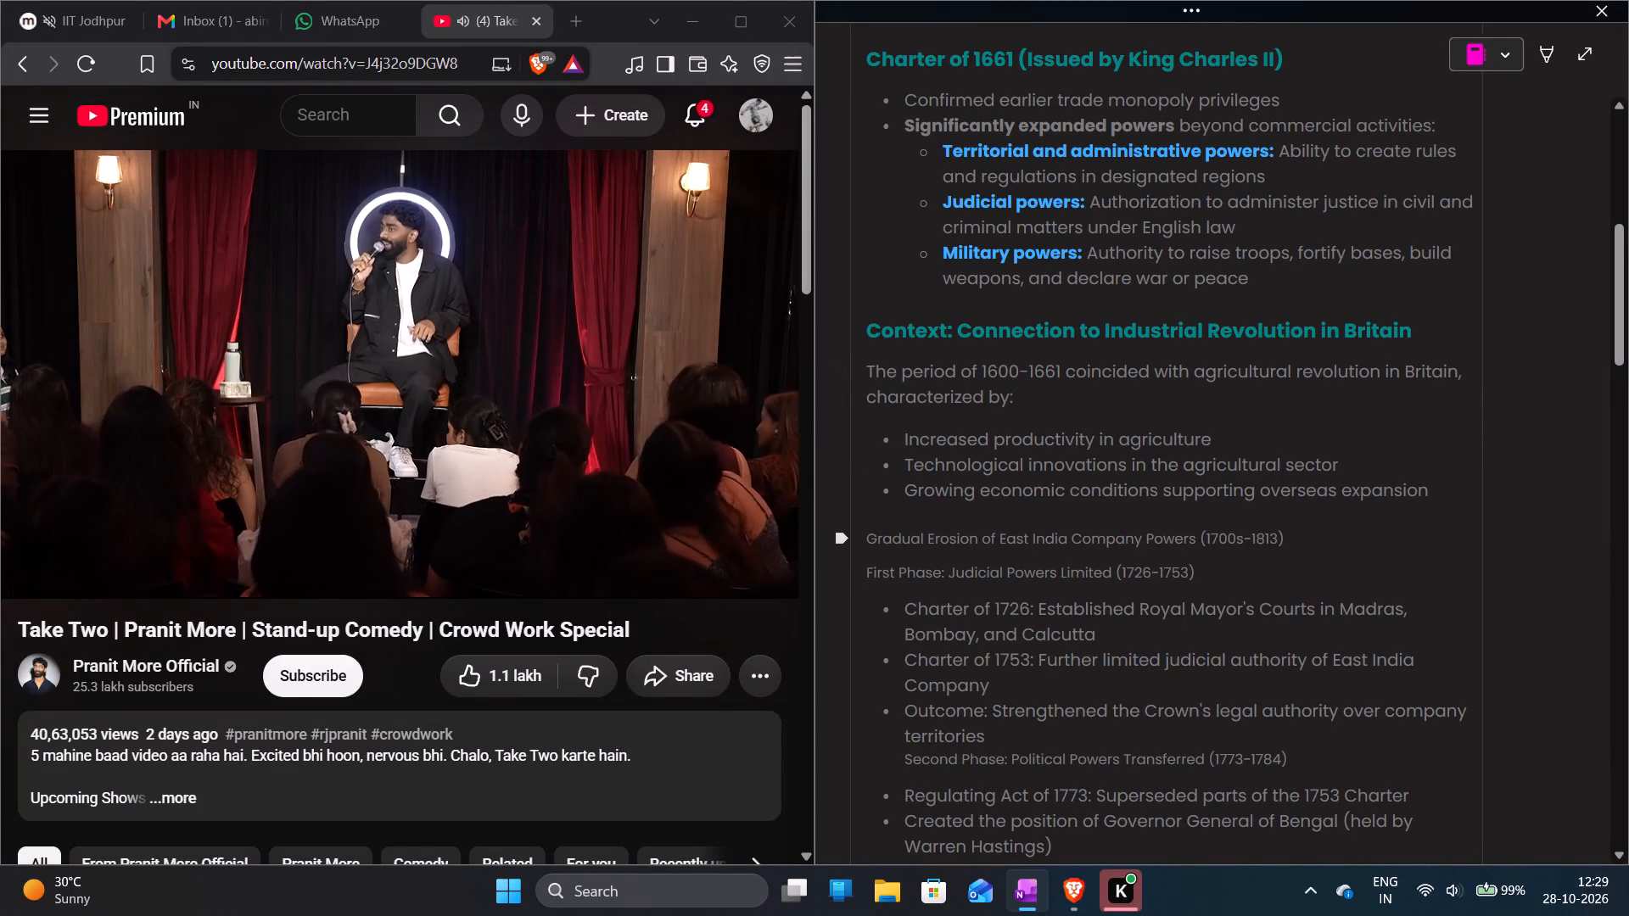
Format the "Gradual Erosion of East India Company Powers (1700s-1813)" line as a size 16, bold, underlined green heading.
left_click_drag(1289, 538, 850, 533)
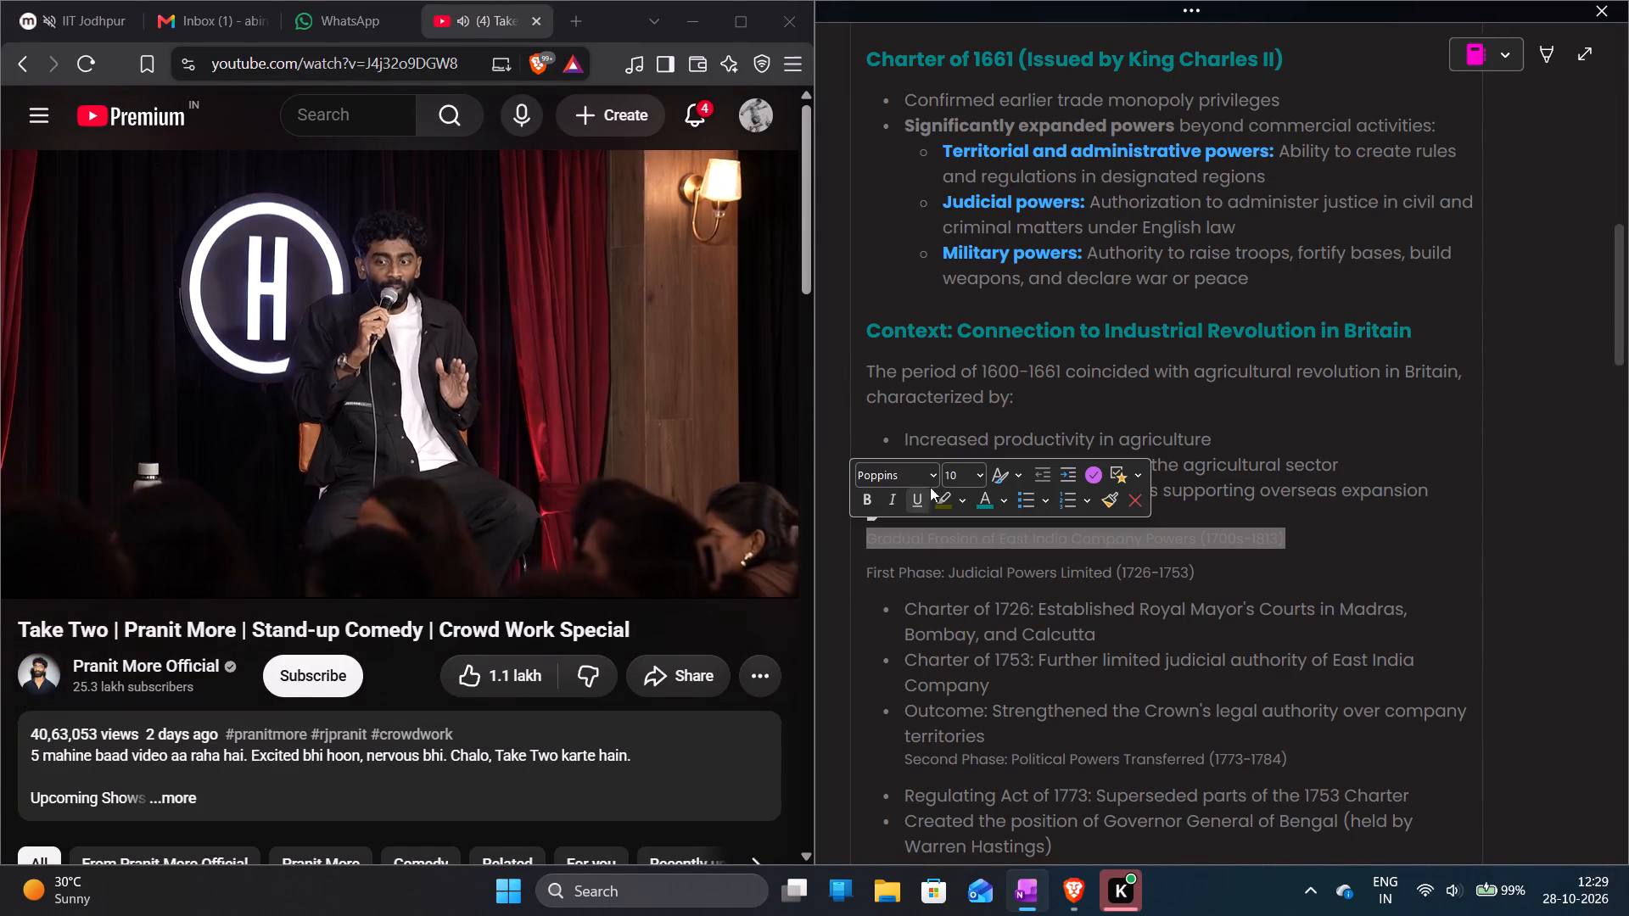
left_click(960, 472)
type("16")
key("Return")
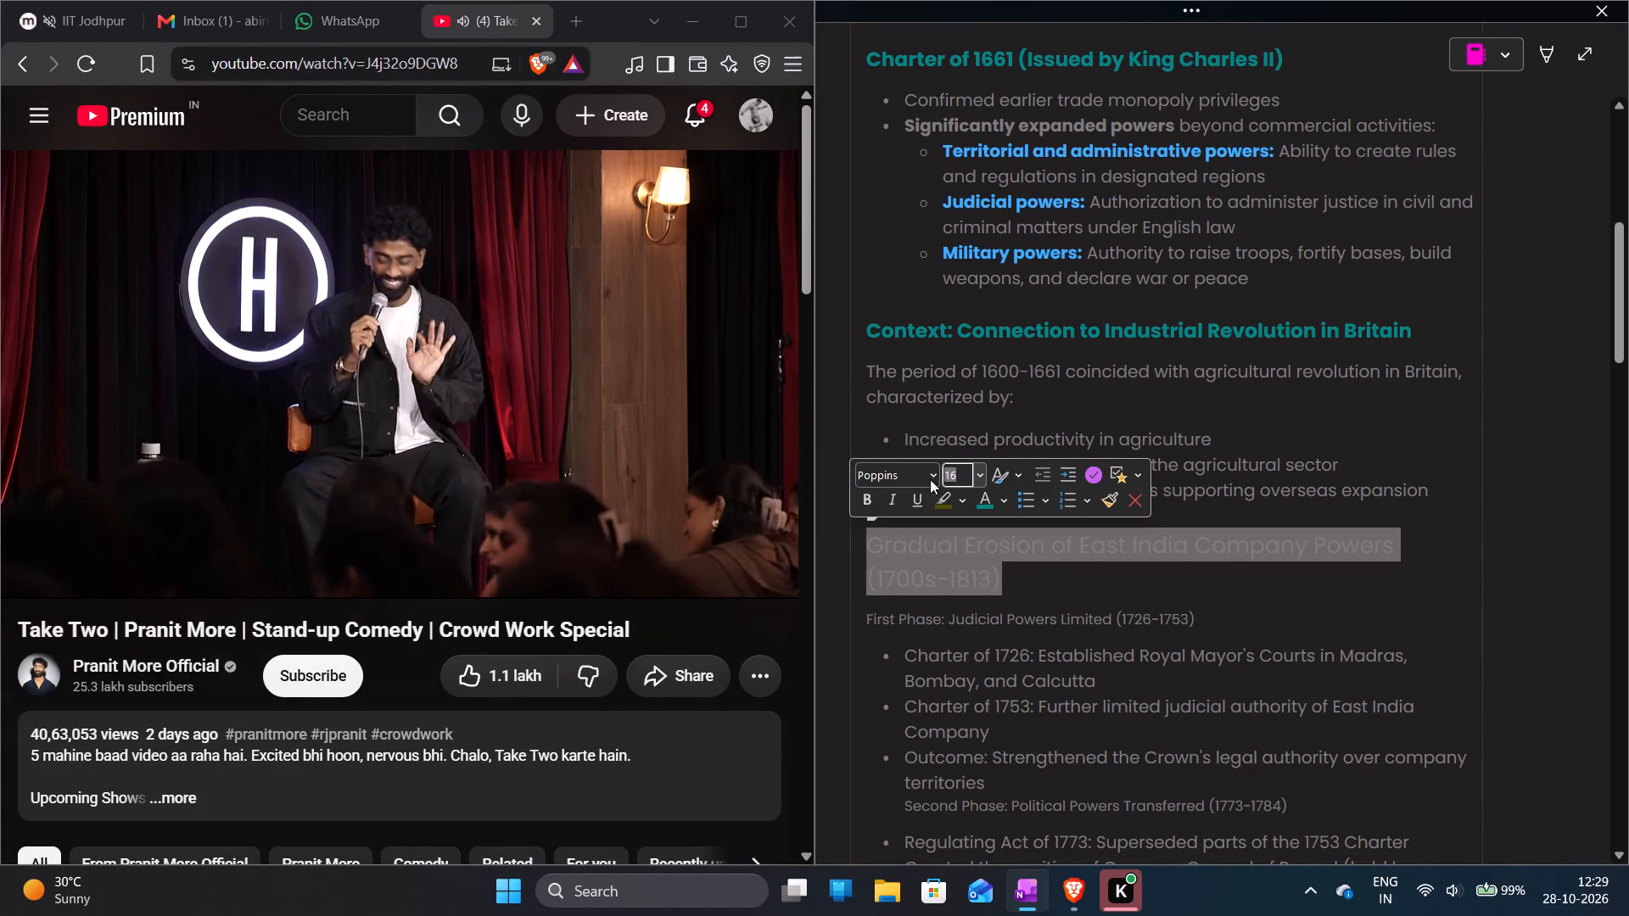
left_click(873, 497)
left_click(920, 505)
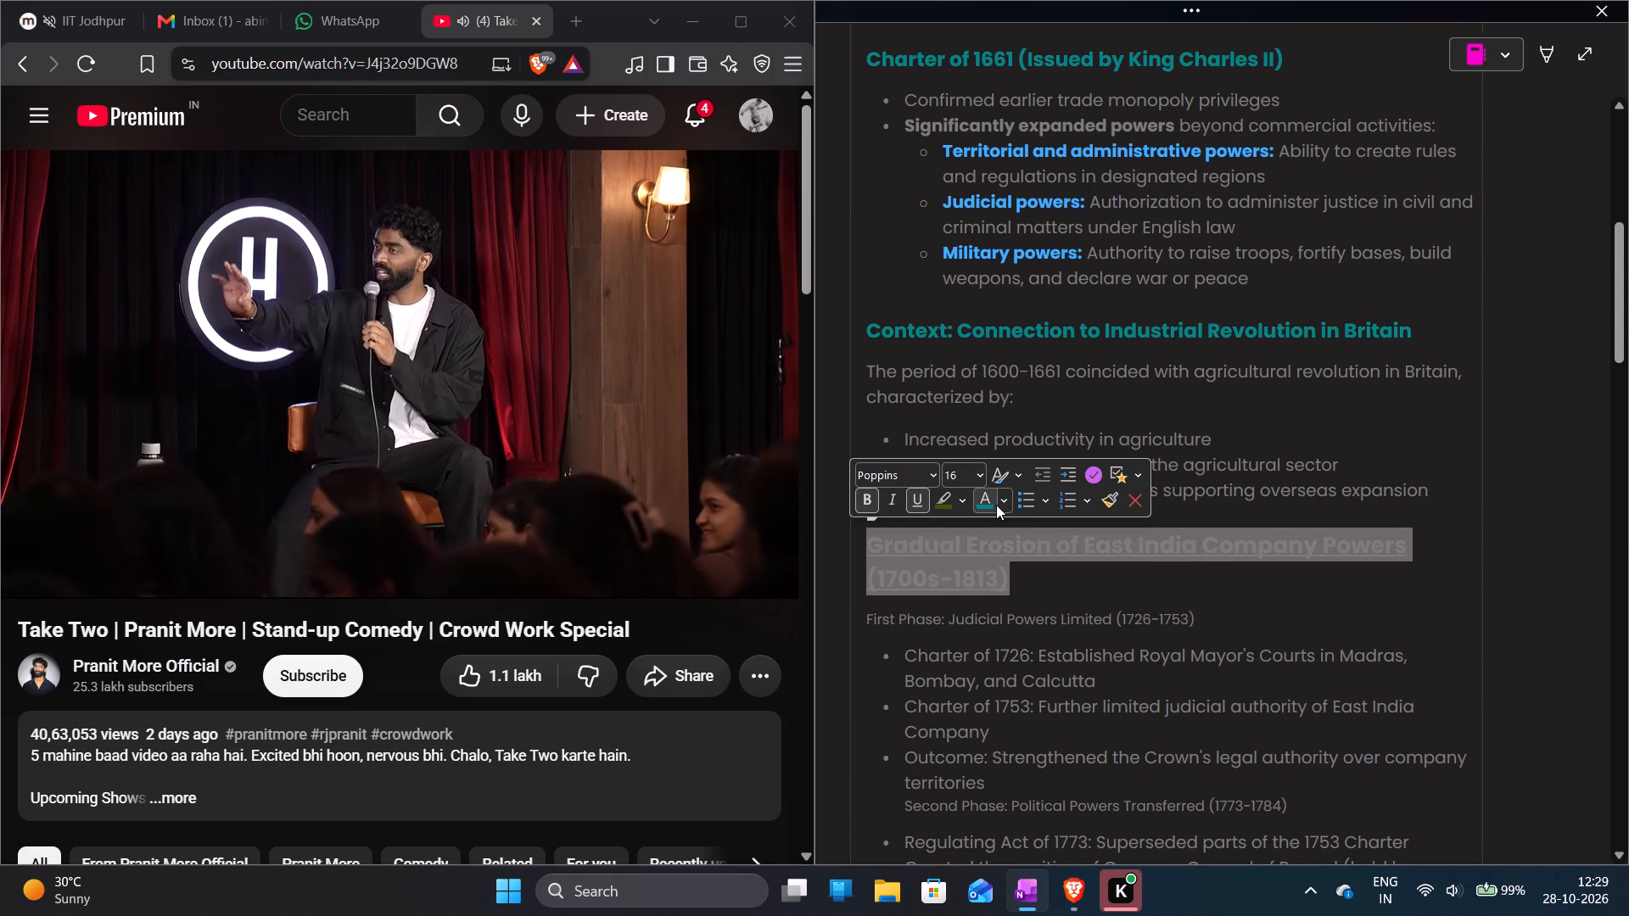
left_click(1007, 505)
left_click(1132, 430)
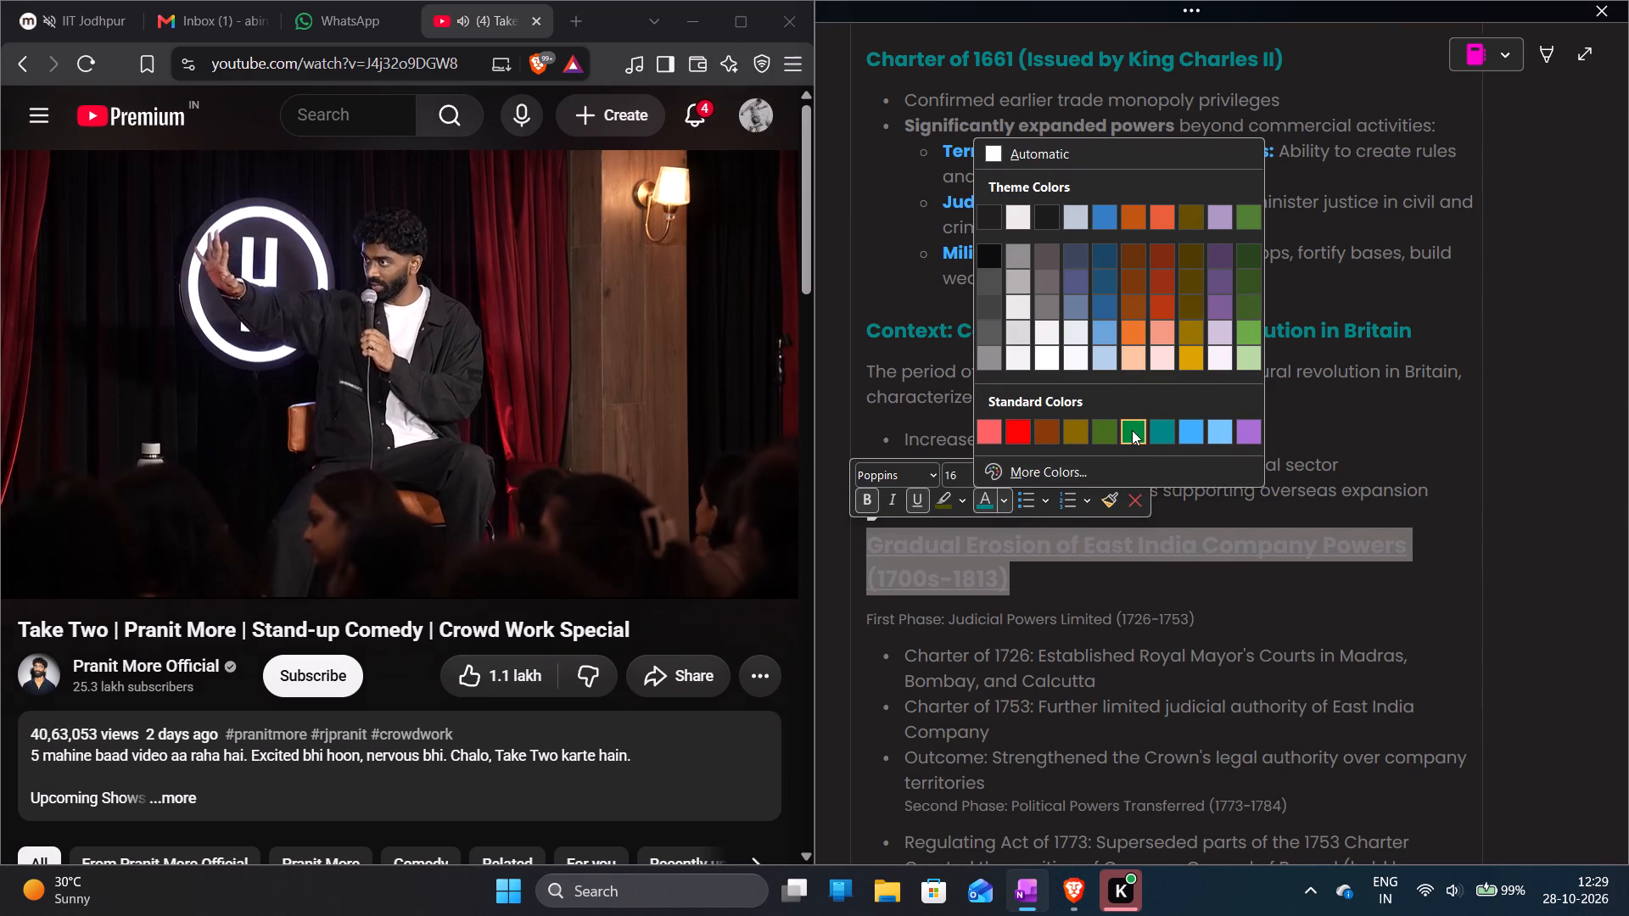
Format the "First Phase: Judicial Powers Limited (1726-1753)" line as a size 14, bold, teal subheading.
left_click_drag(1216, 613, 998, 635)
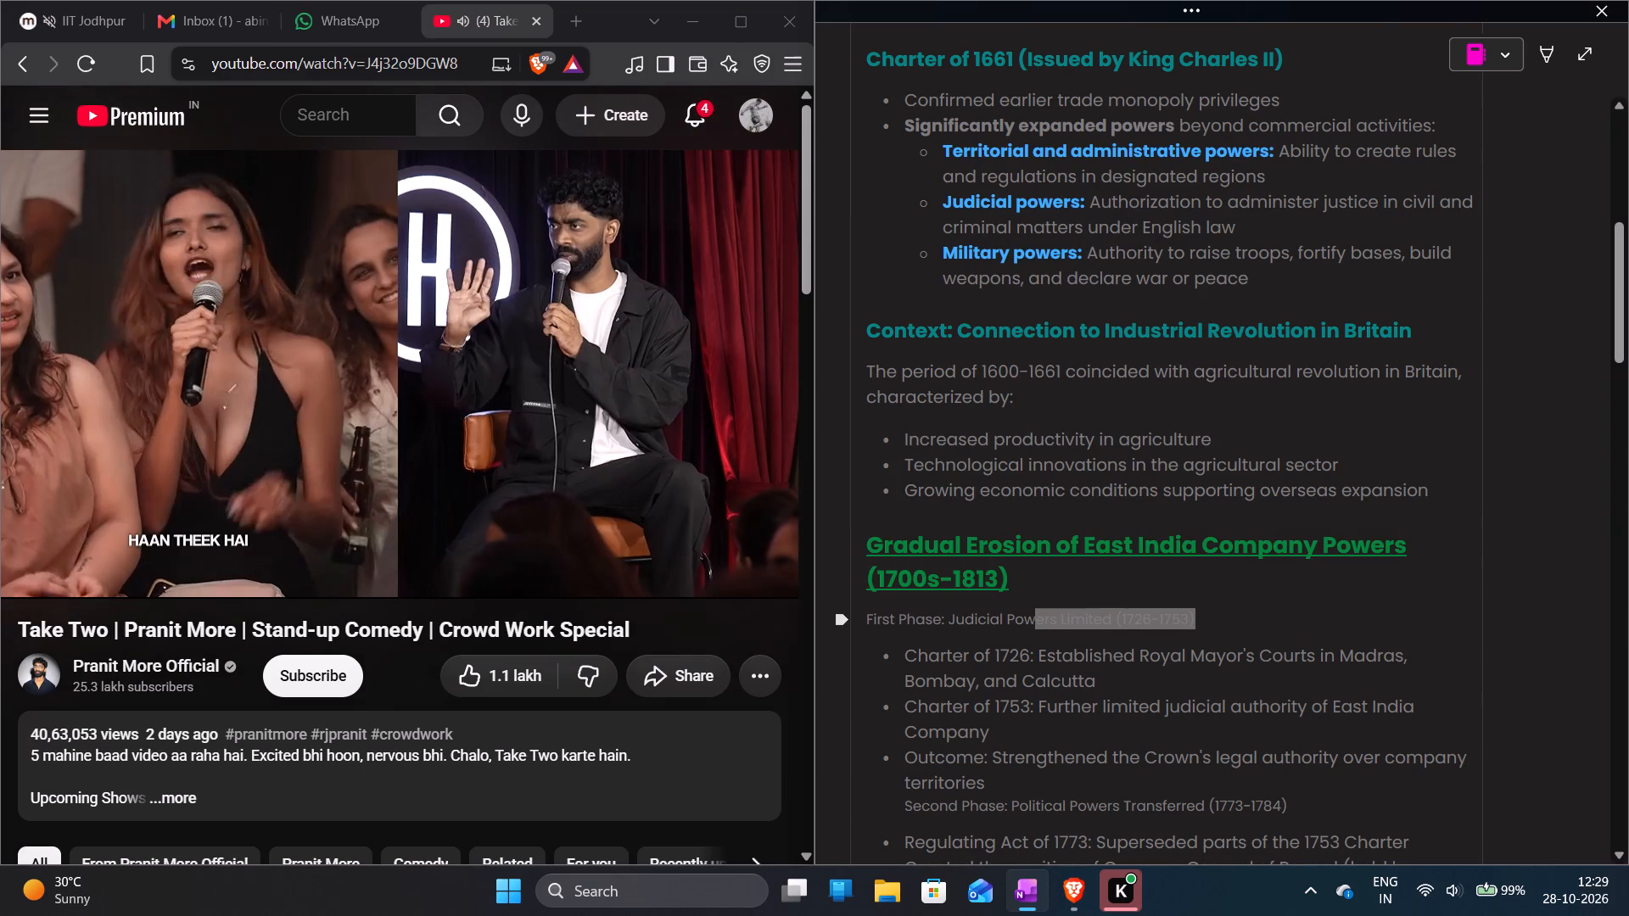
left_click_drag(998, 635, 862, 633)
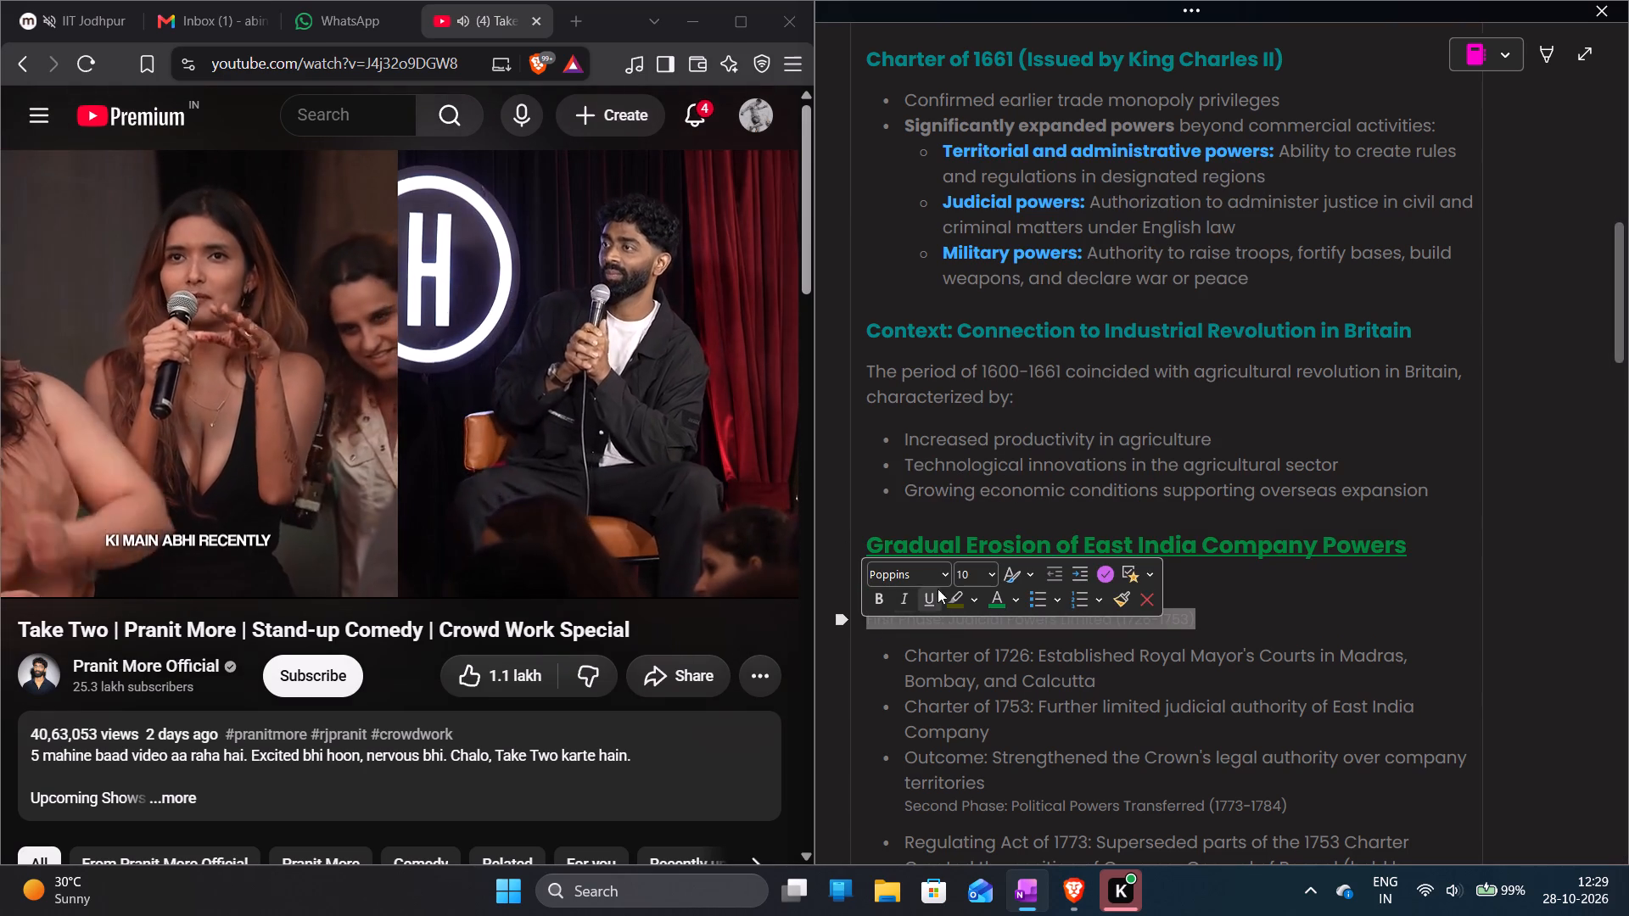
left_click(966, 578)
type("14")
key("Return")
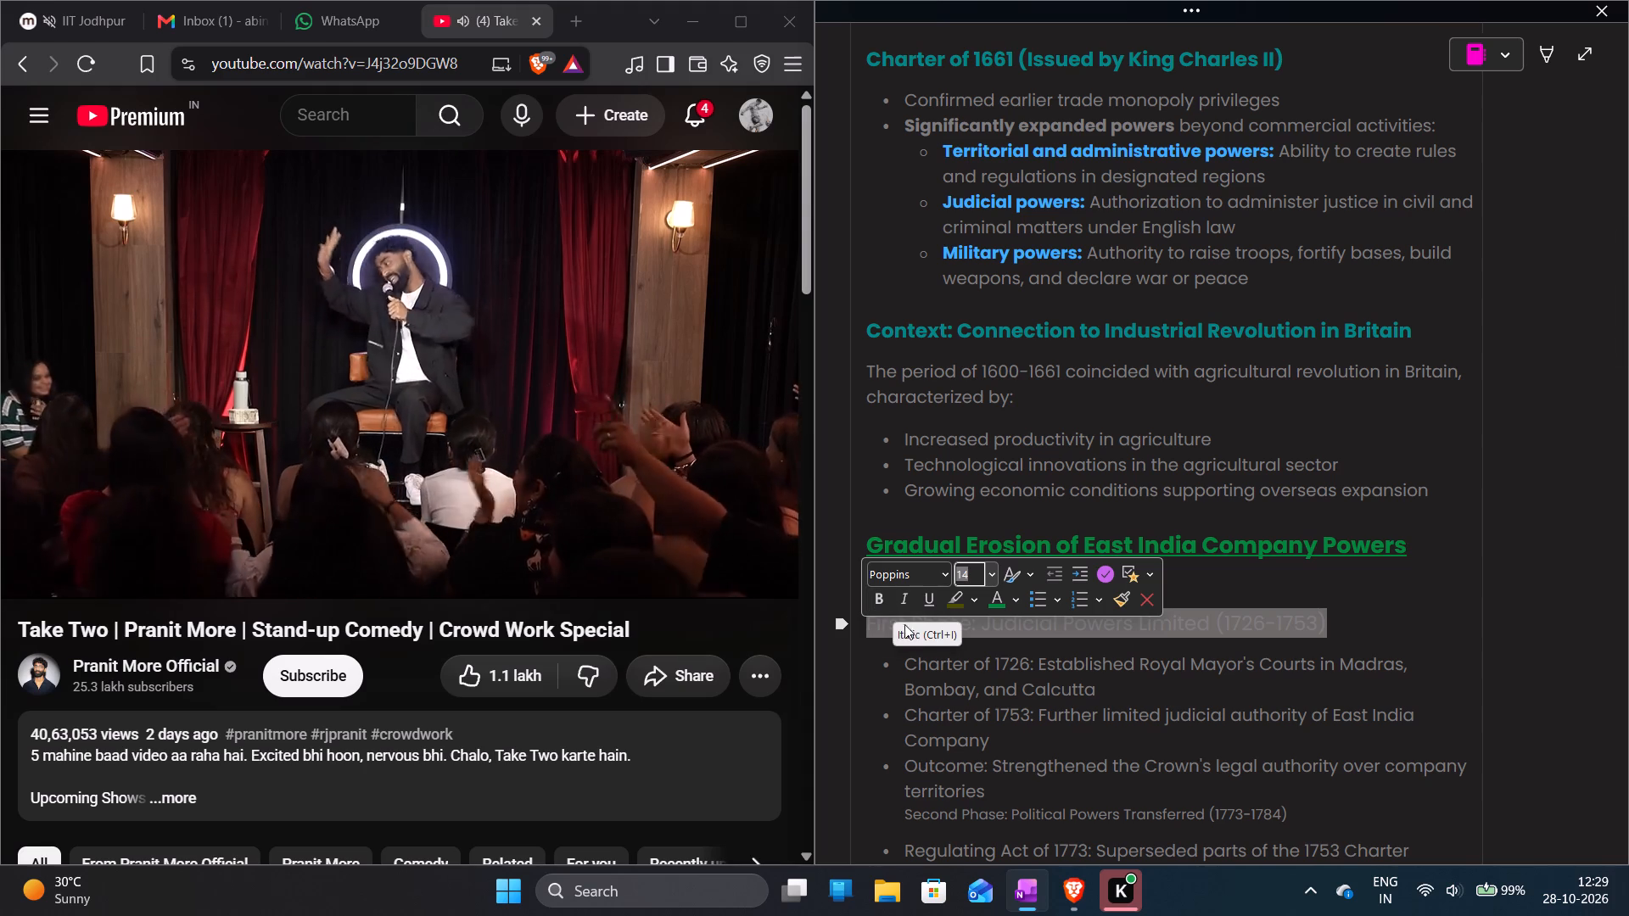
left_click(876, 603)
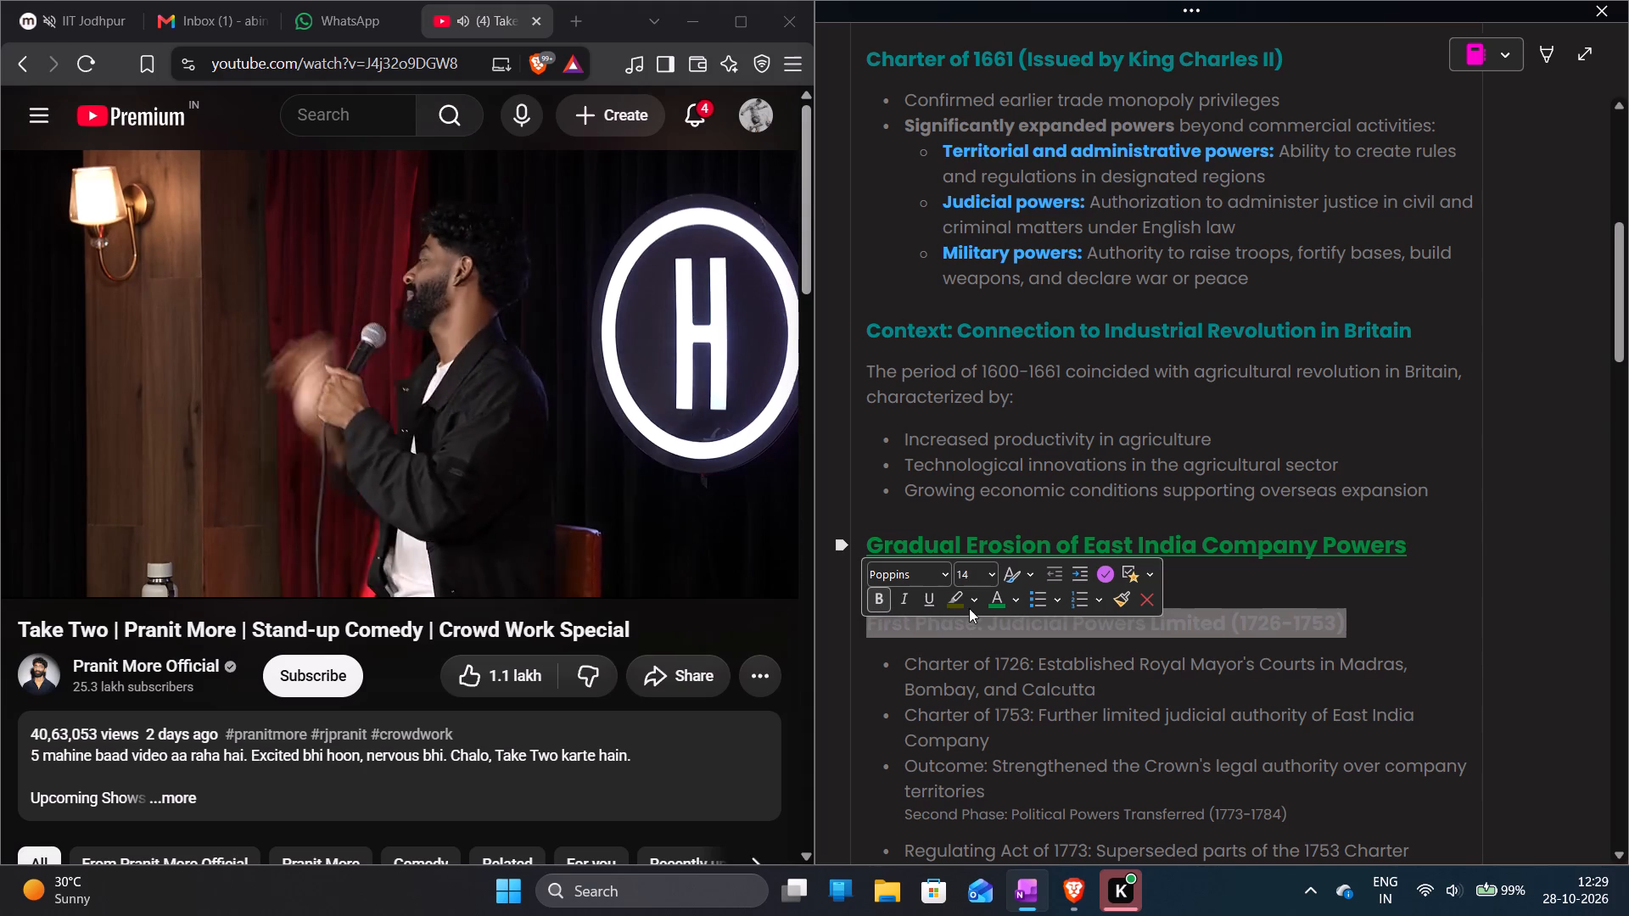
left_click(1017, 600)
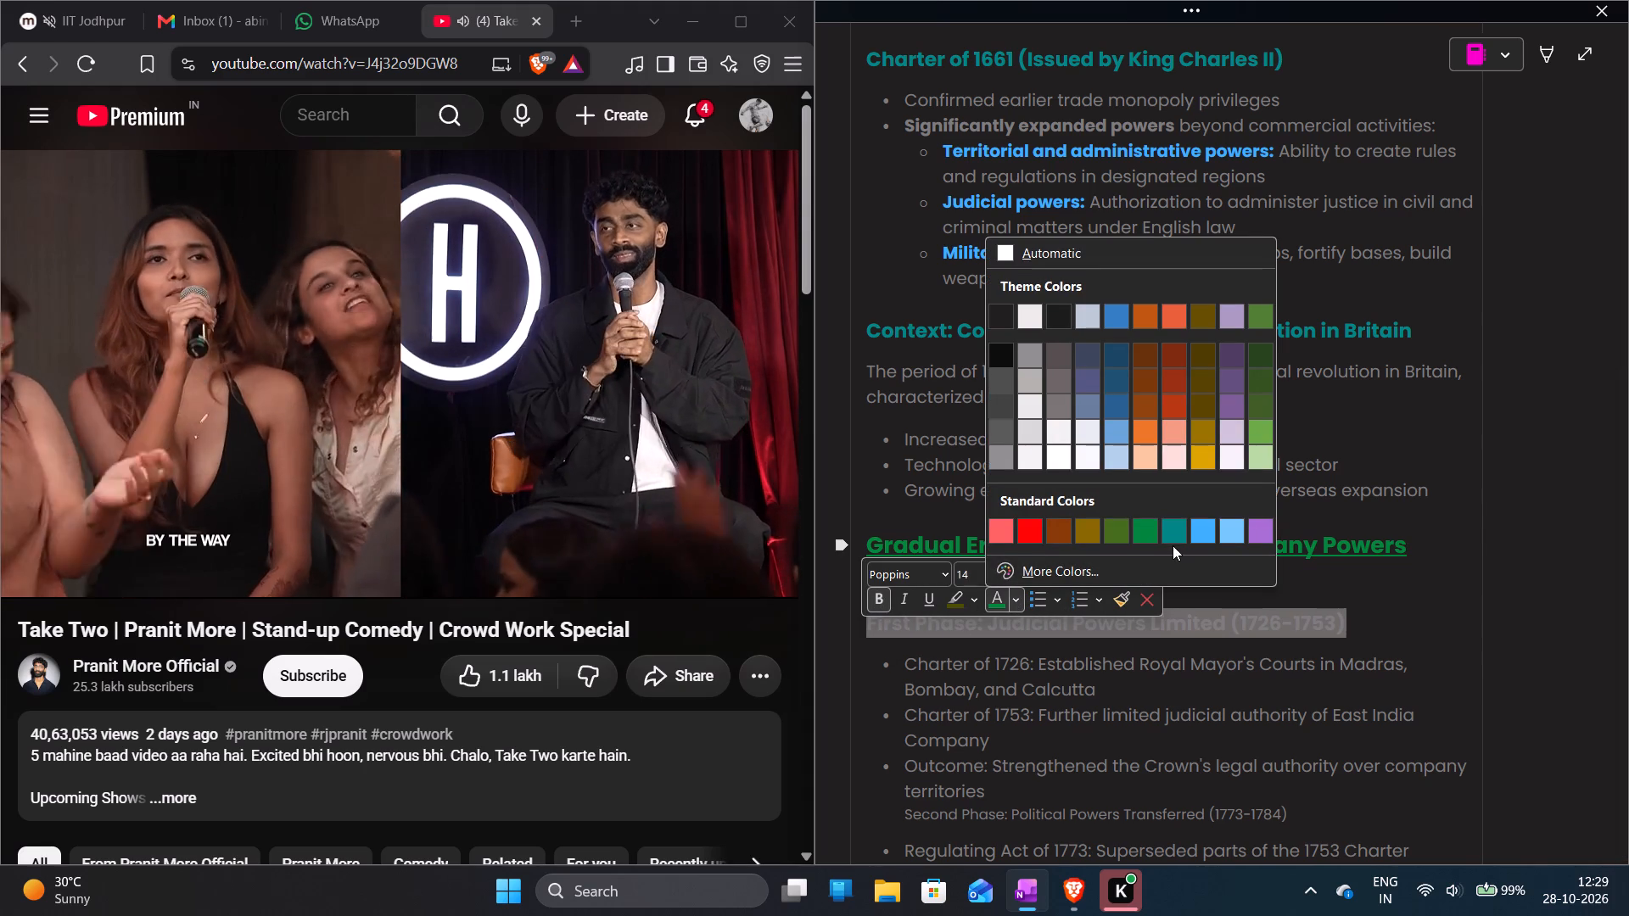
left_click(1173, 533)
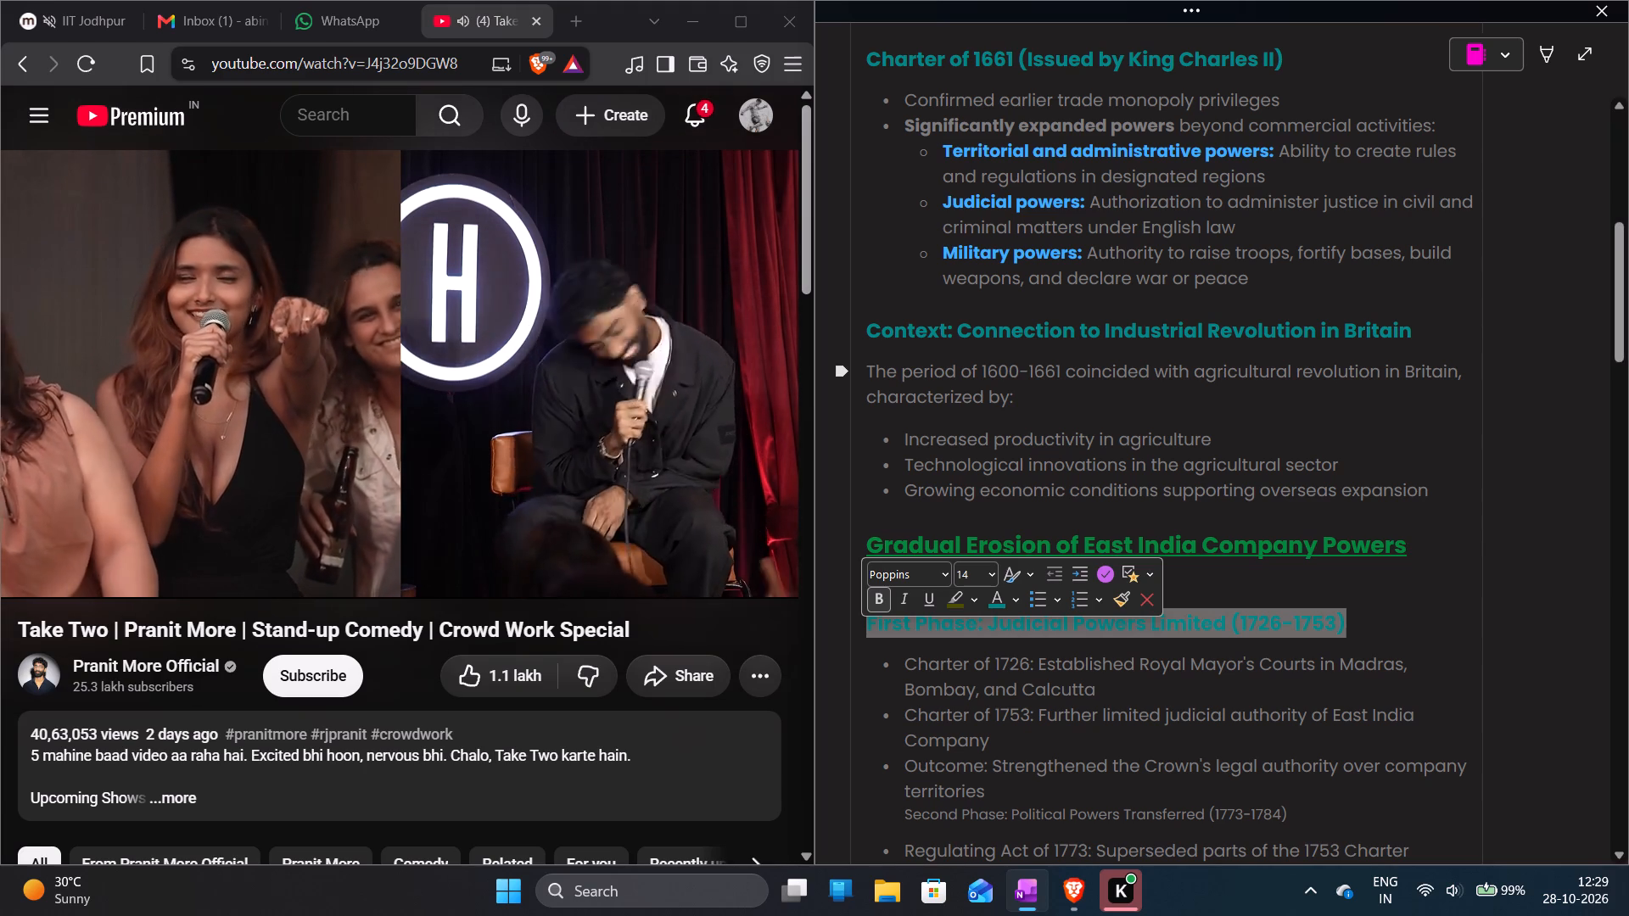
Insert a blank line above "Second Phase: Political Powers Transferred (1773-1784)" and remove that line's indent.
scroll(1169, 391, "down", 3)
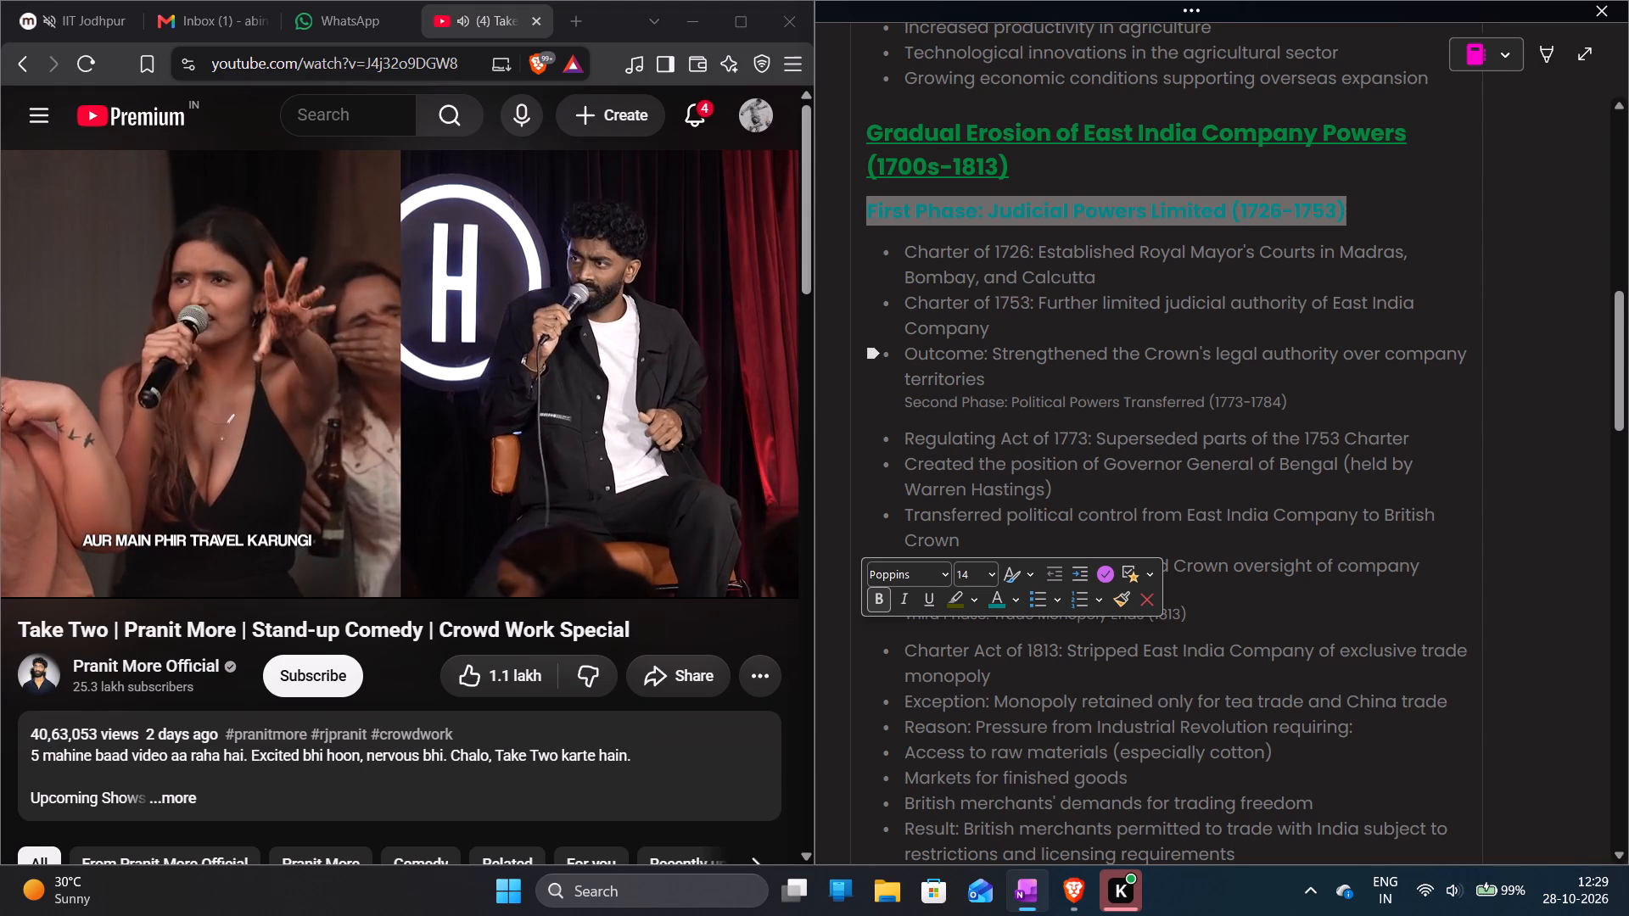
left_click(1181, 538)
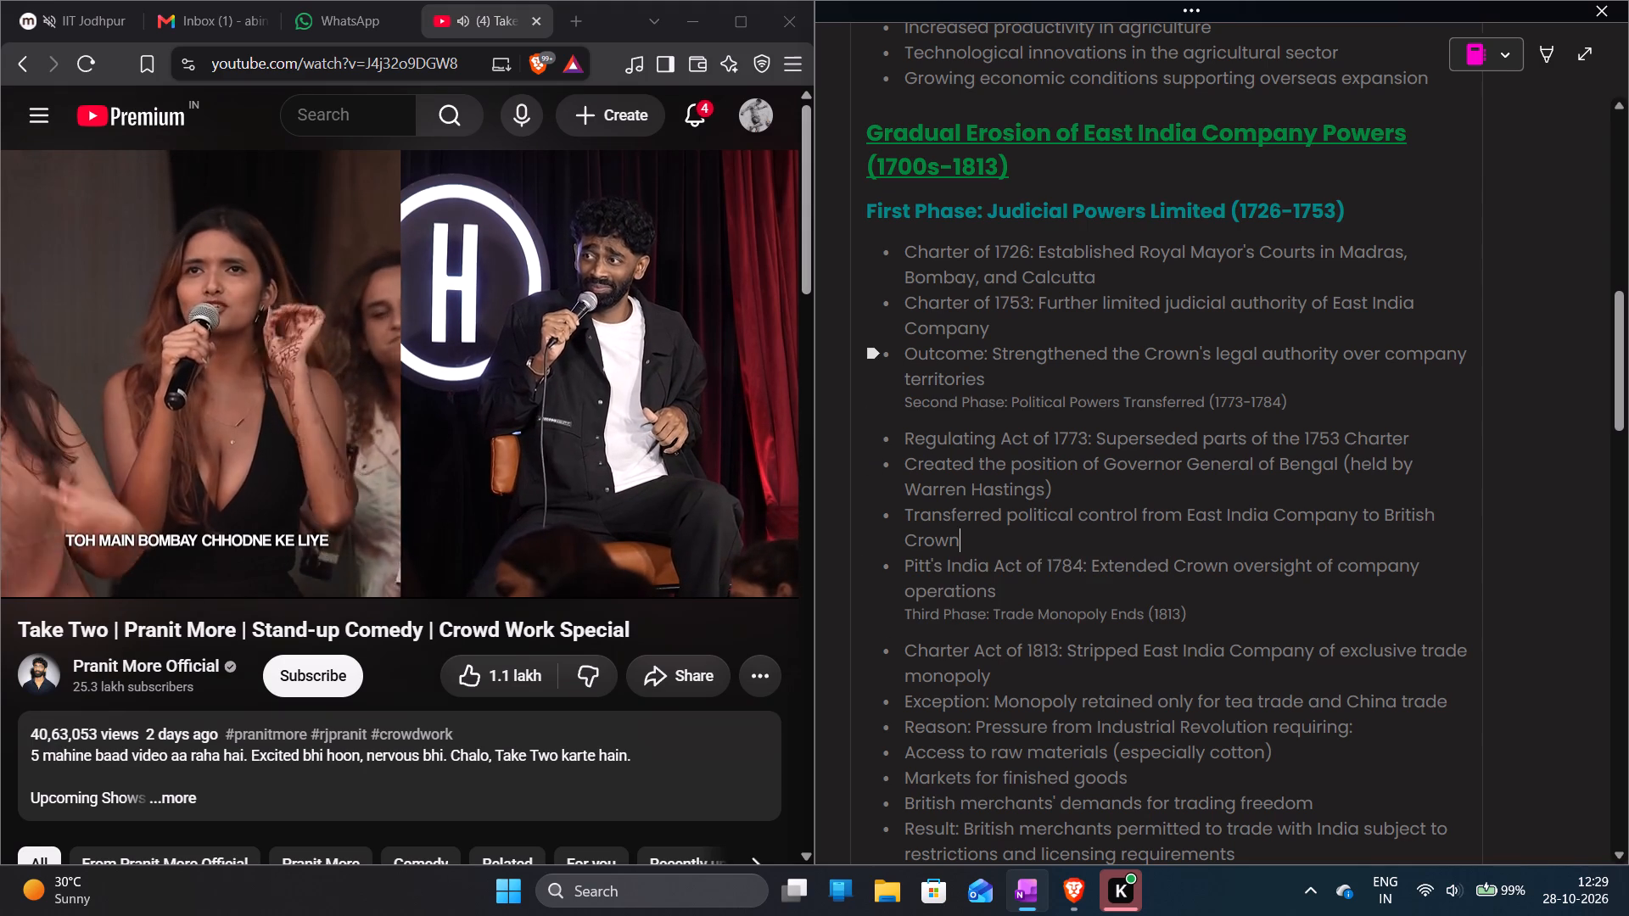
left_click(1055, 383)
key("Return")
key("BackSpace")
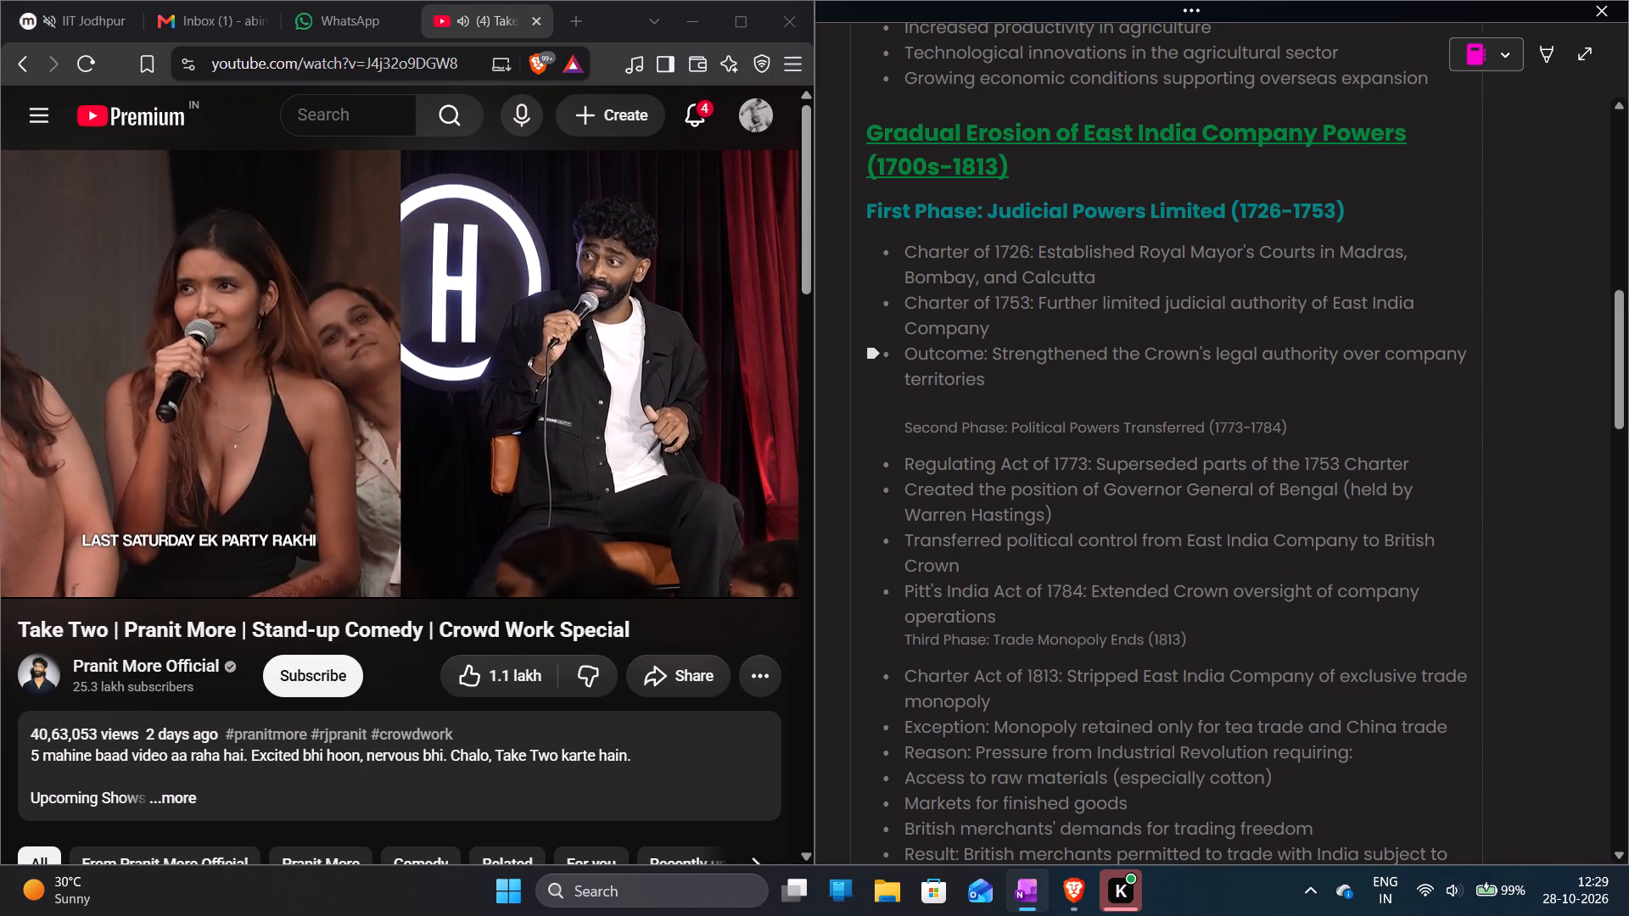
key("Down")
key("BackSpace")
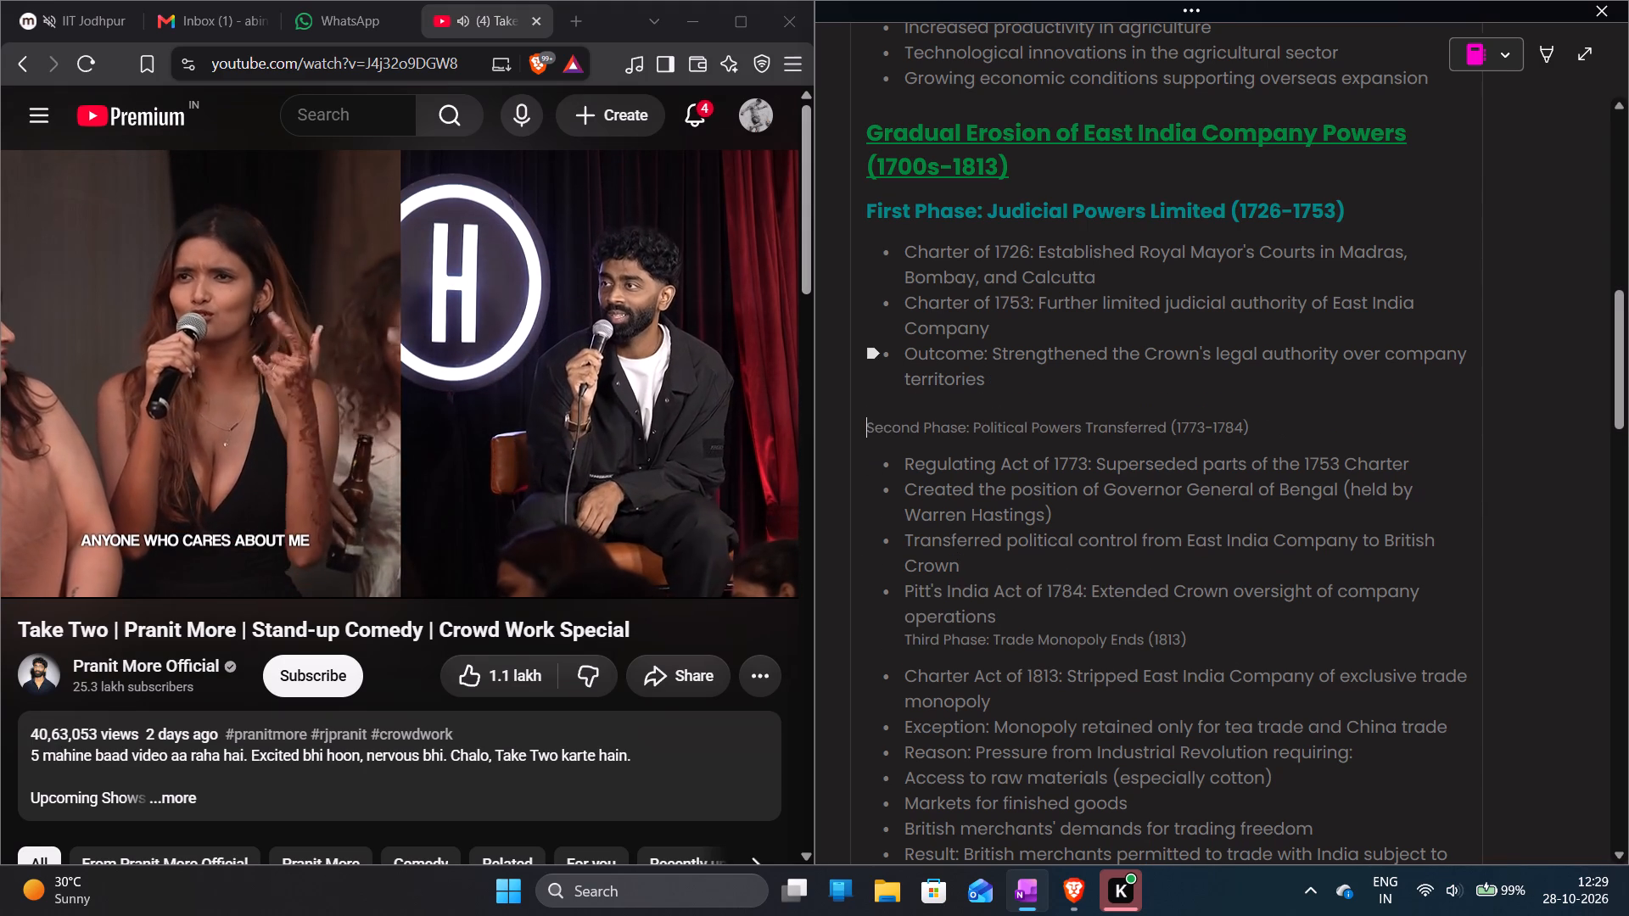
Format the "Second Phase: Political Powers Transferred (1773-1784)" line as a size 14, bold, teal subheading.
left_click_drag(1261, 430, 1185, 423)
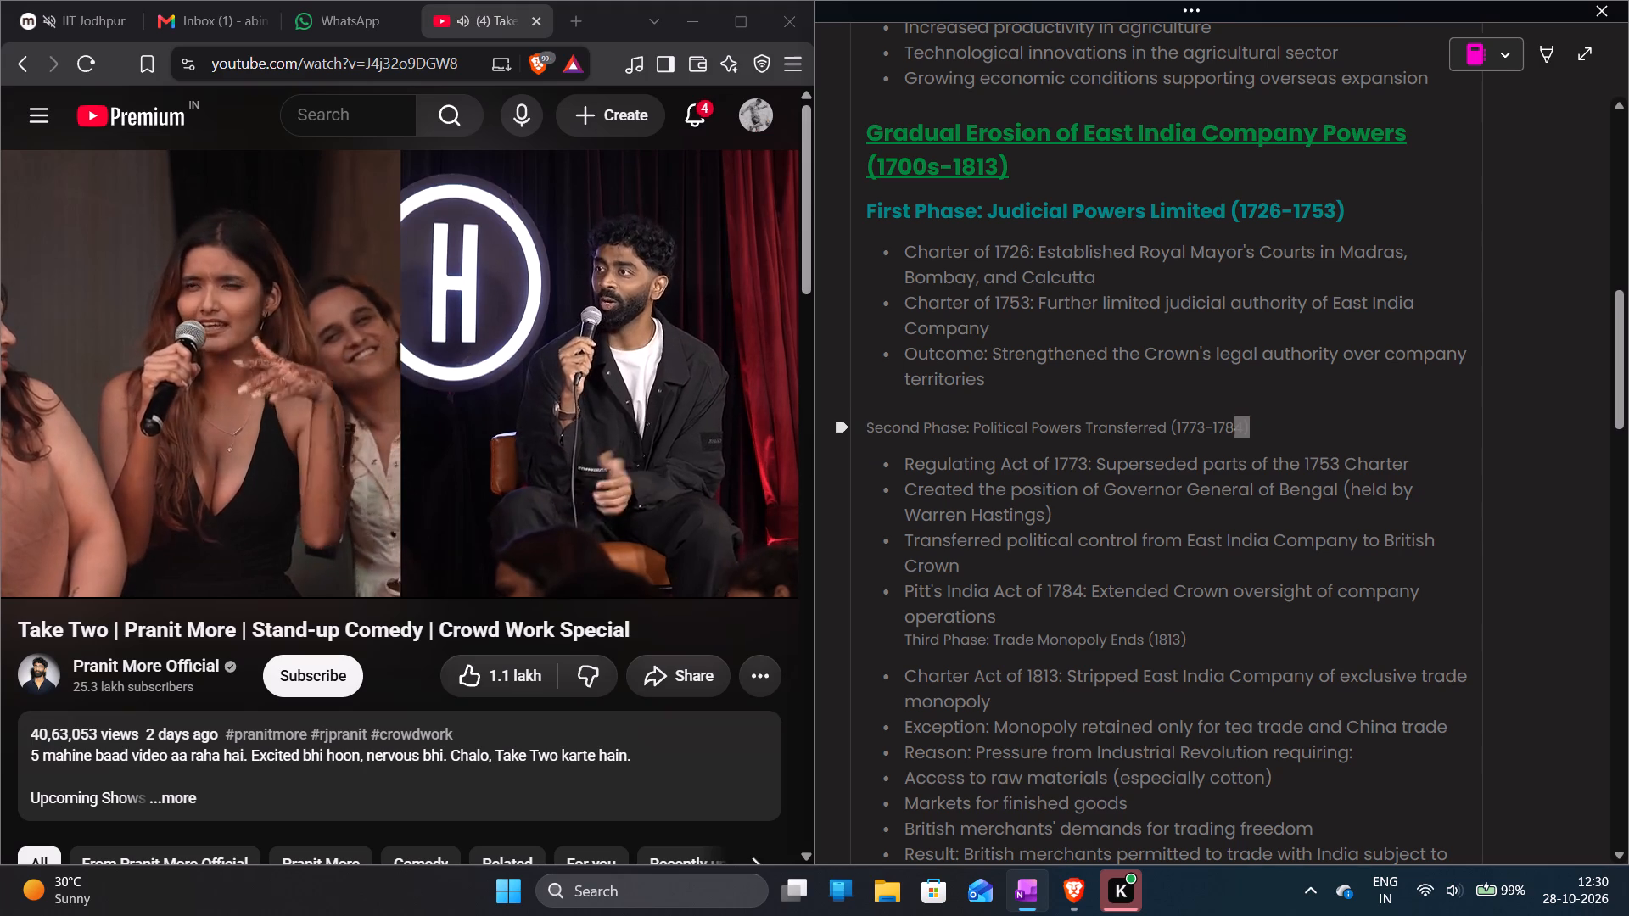
left_click_drag(1185, 423, 848, 429)
left_click(955, 369)
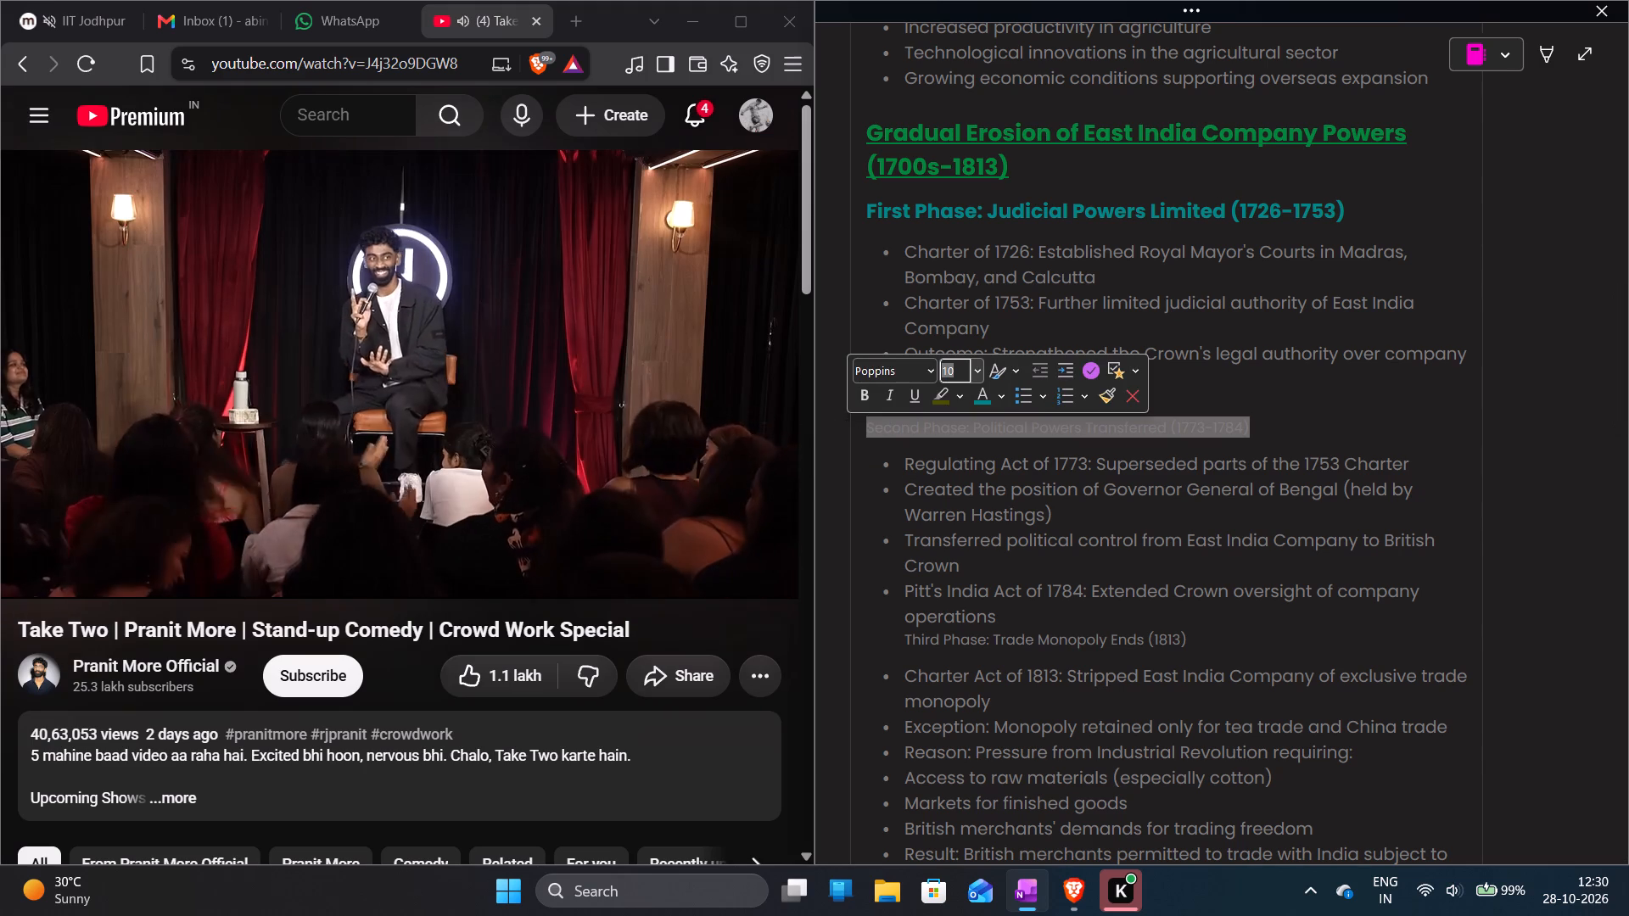
type("14")
key("Return")
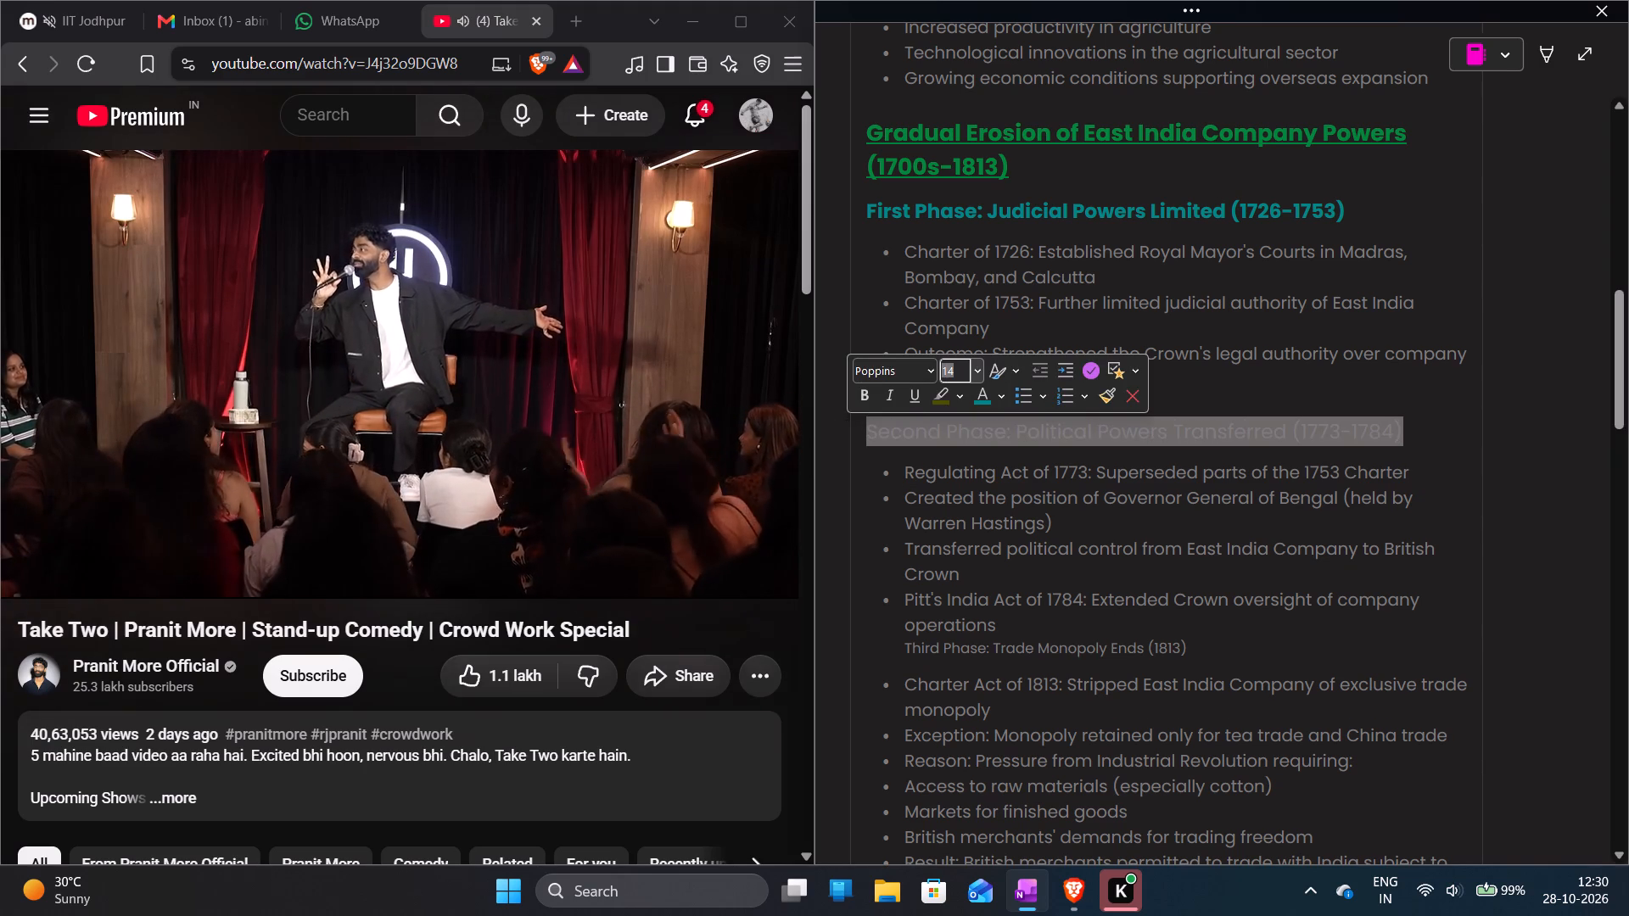
left_click(984, 389)
left_click(869, 391)
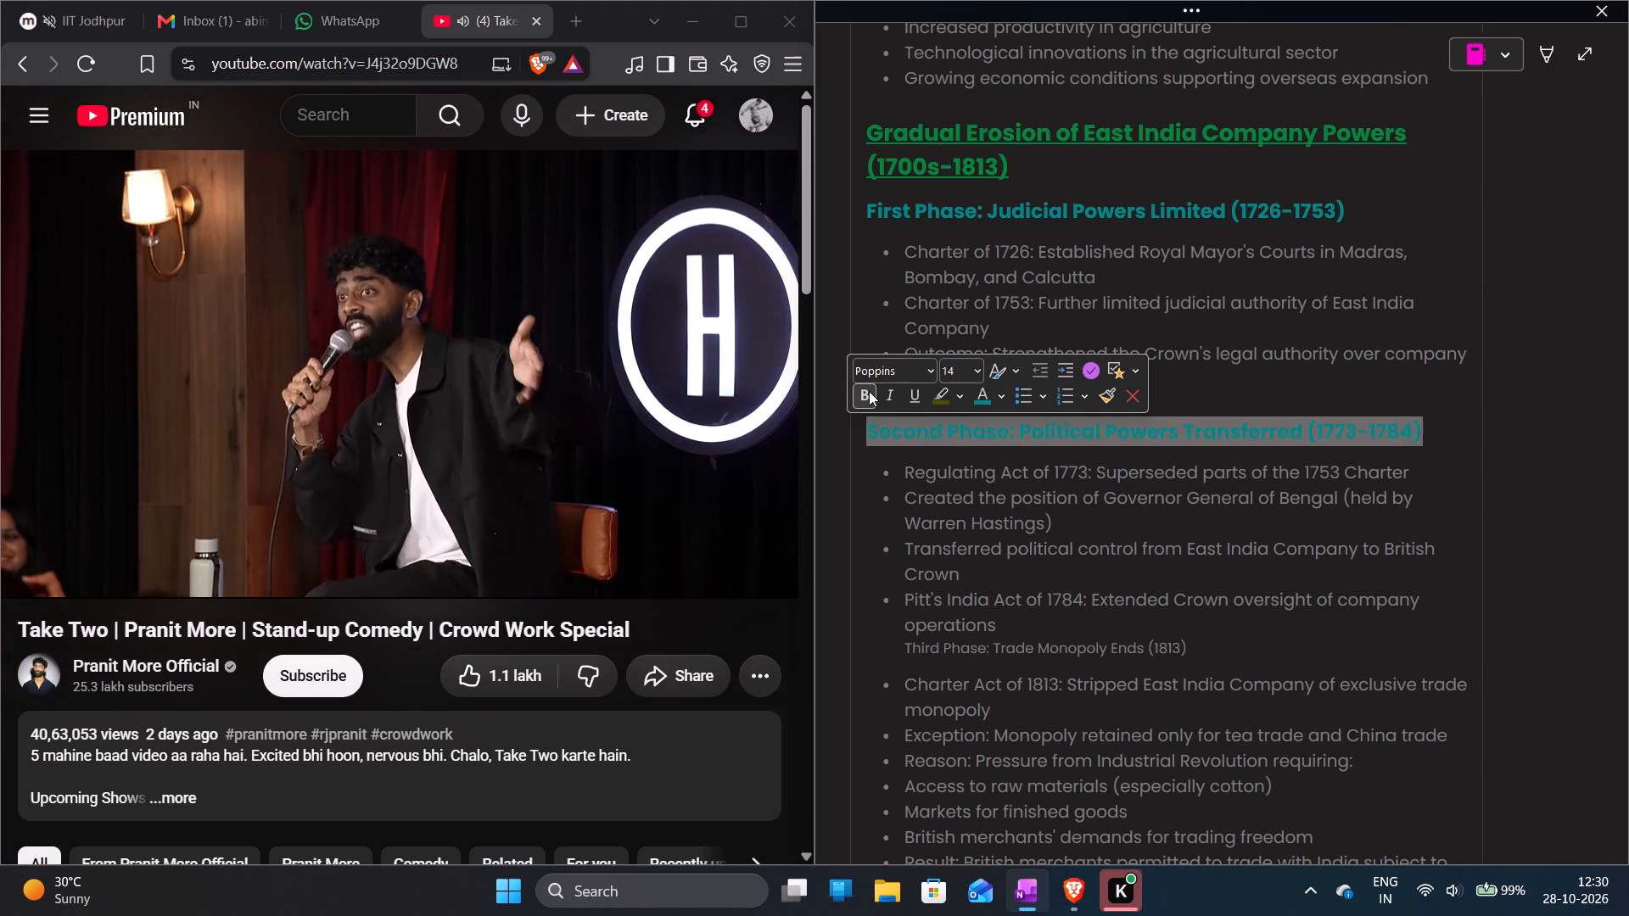
left_click(918, 485)
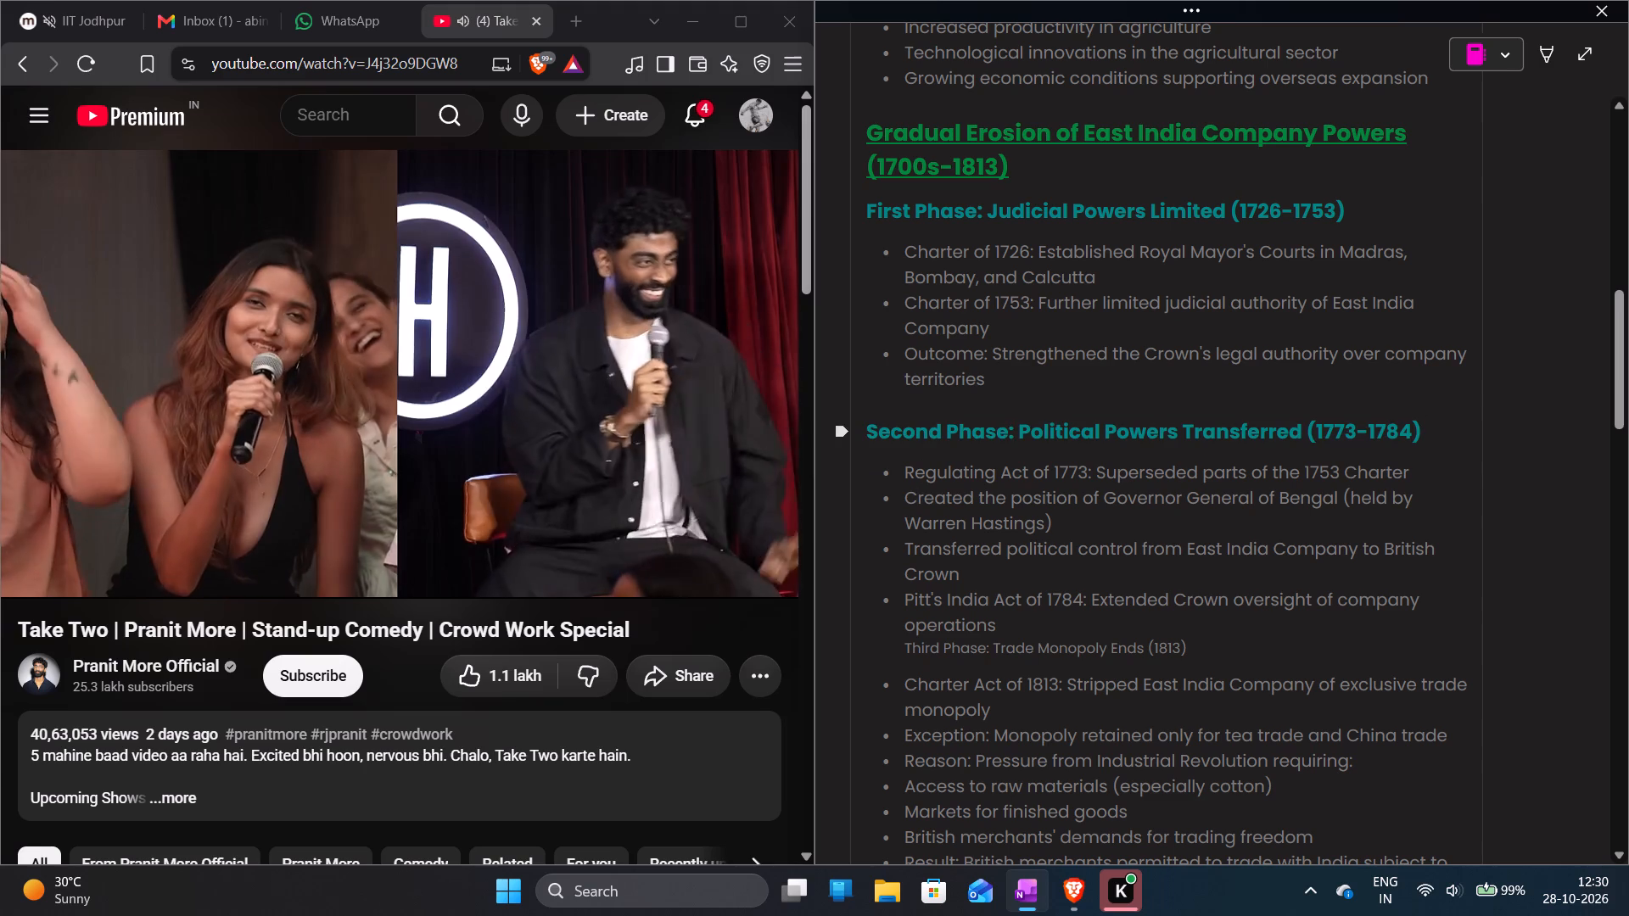
Following the lecture notes in the browser, make the First Phase labels "Charter of 1726:", "Charter of 1753:" and "Outcome:" bold and blue.
left_click(90, 8)
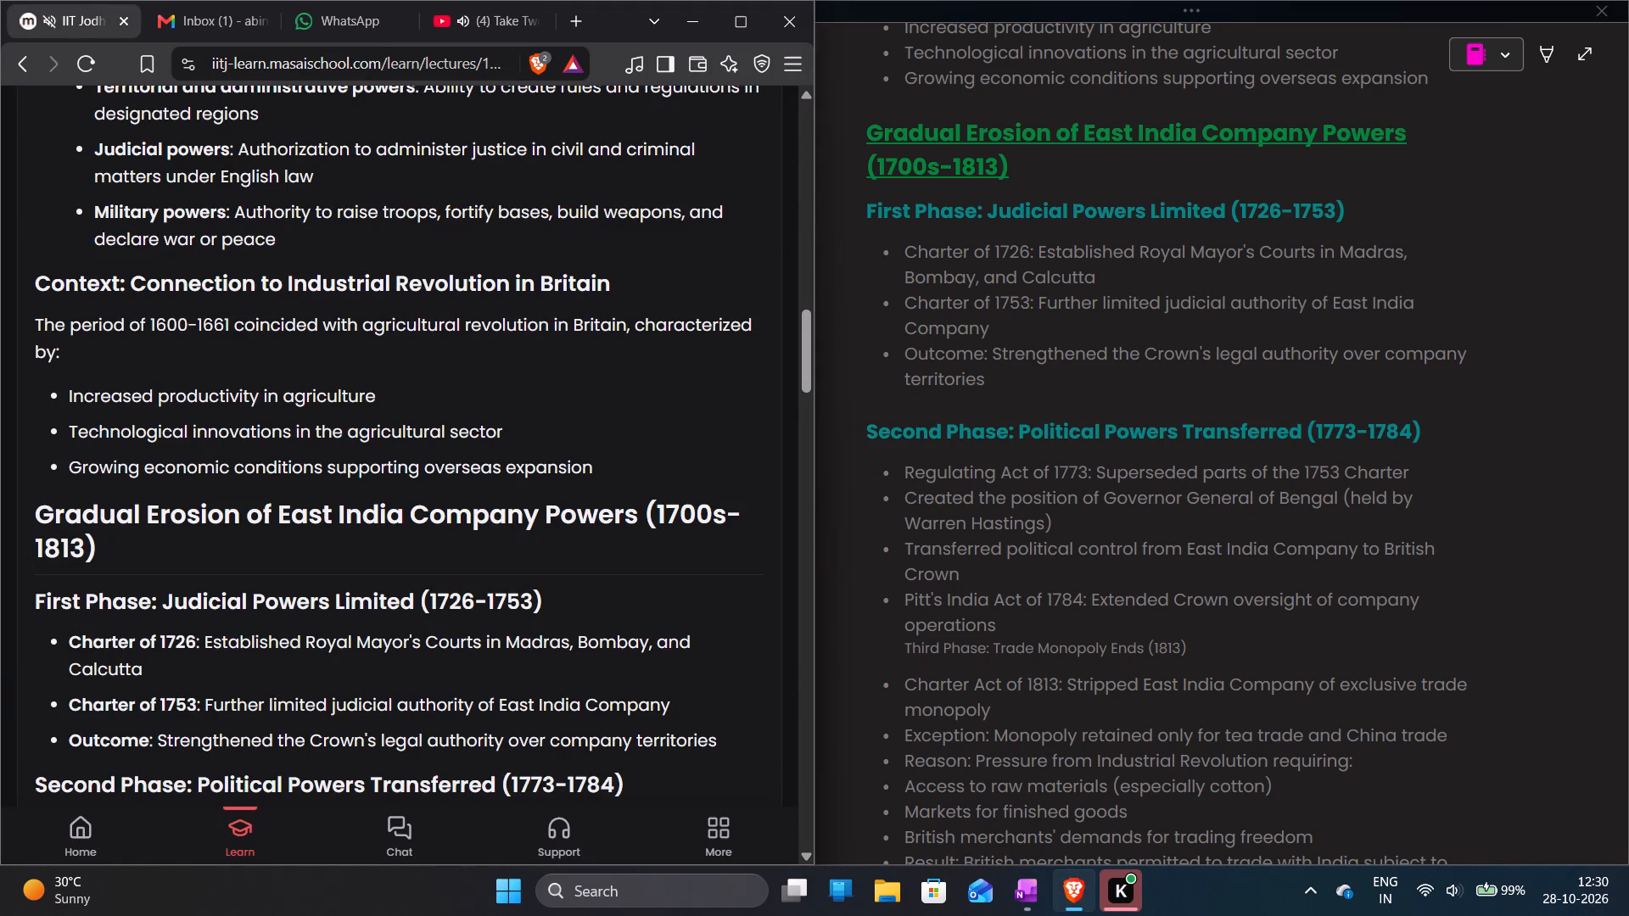
scroll(420, 456, "down", 1)
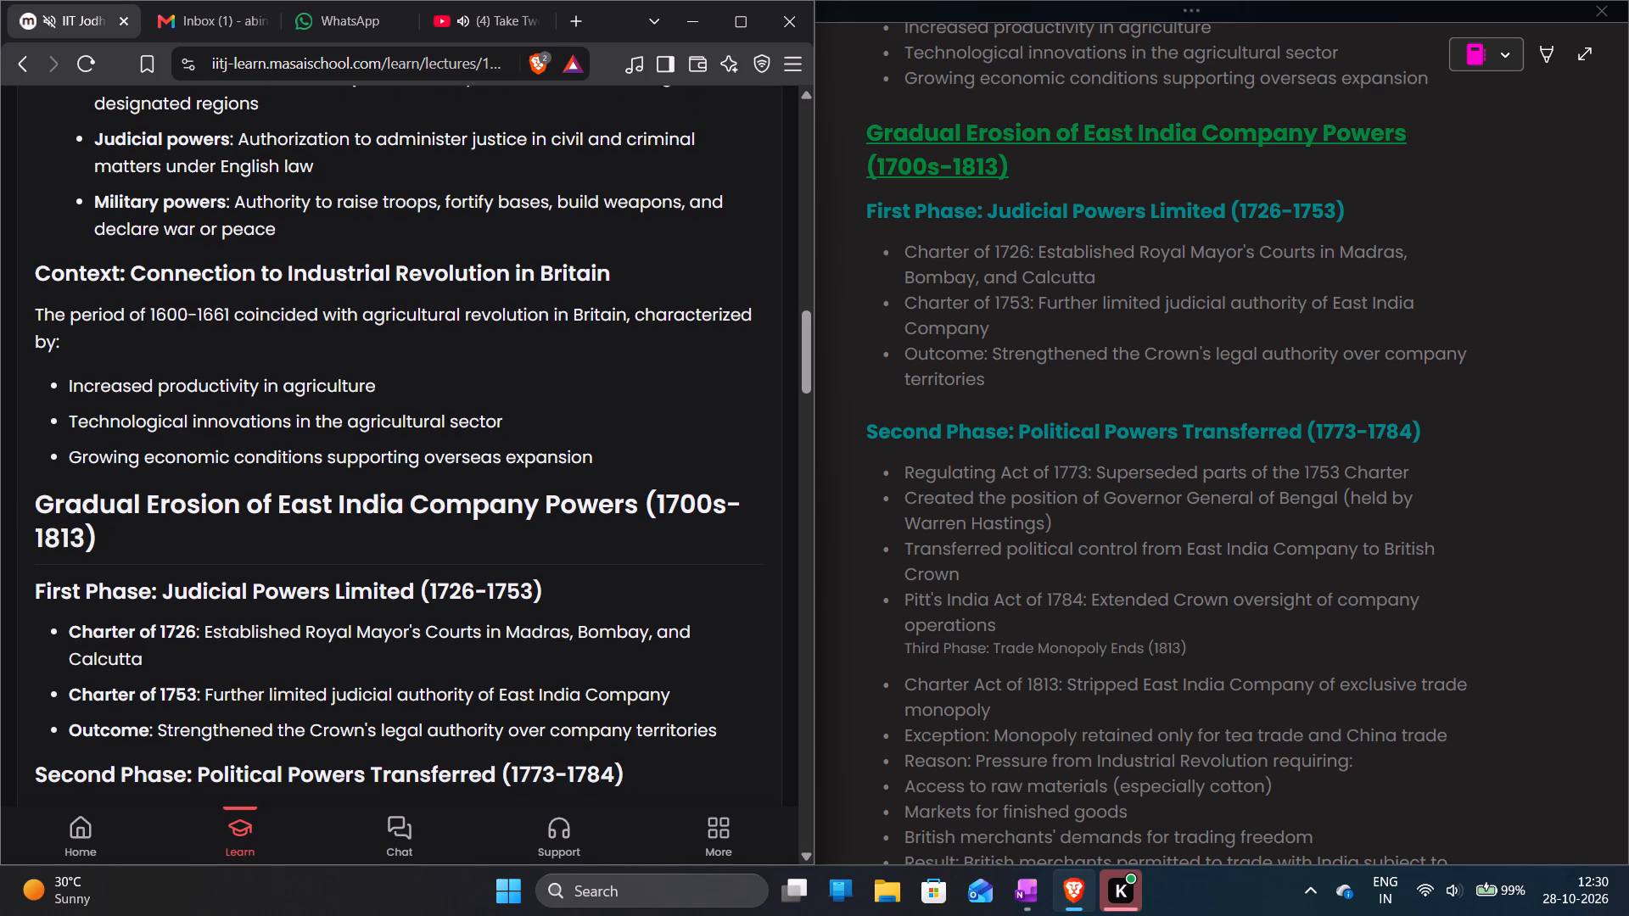
scroll(420, 456, "down", 2)
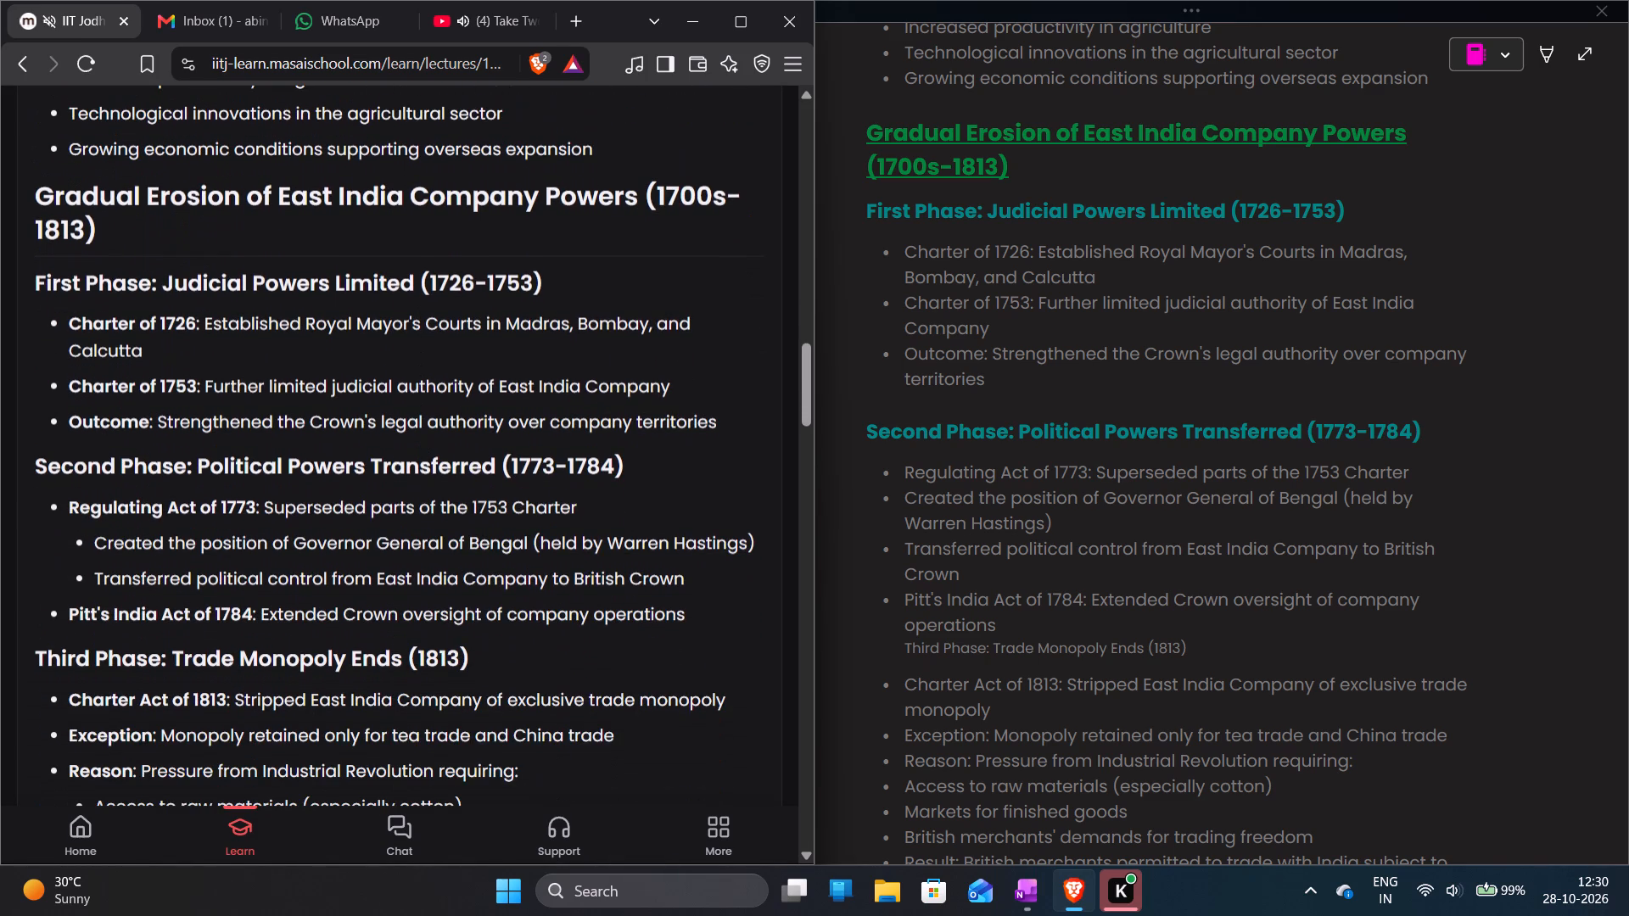
left_click(499, 20)
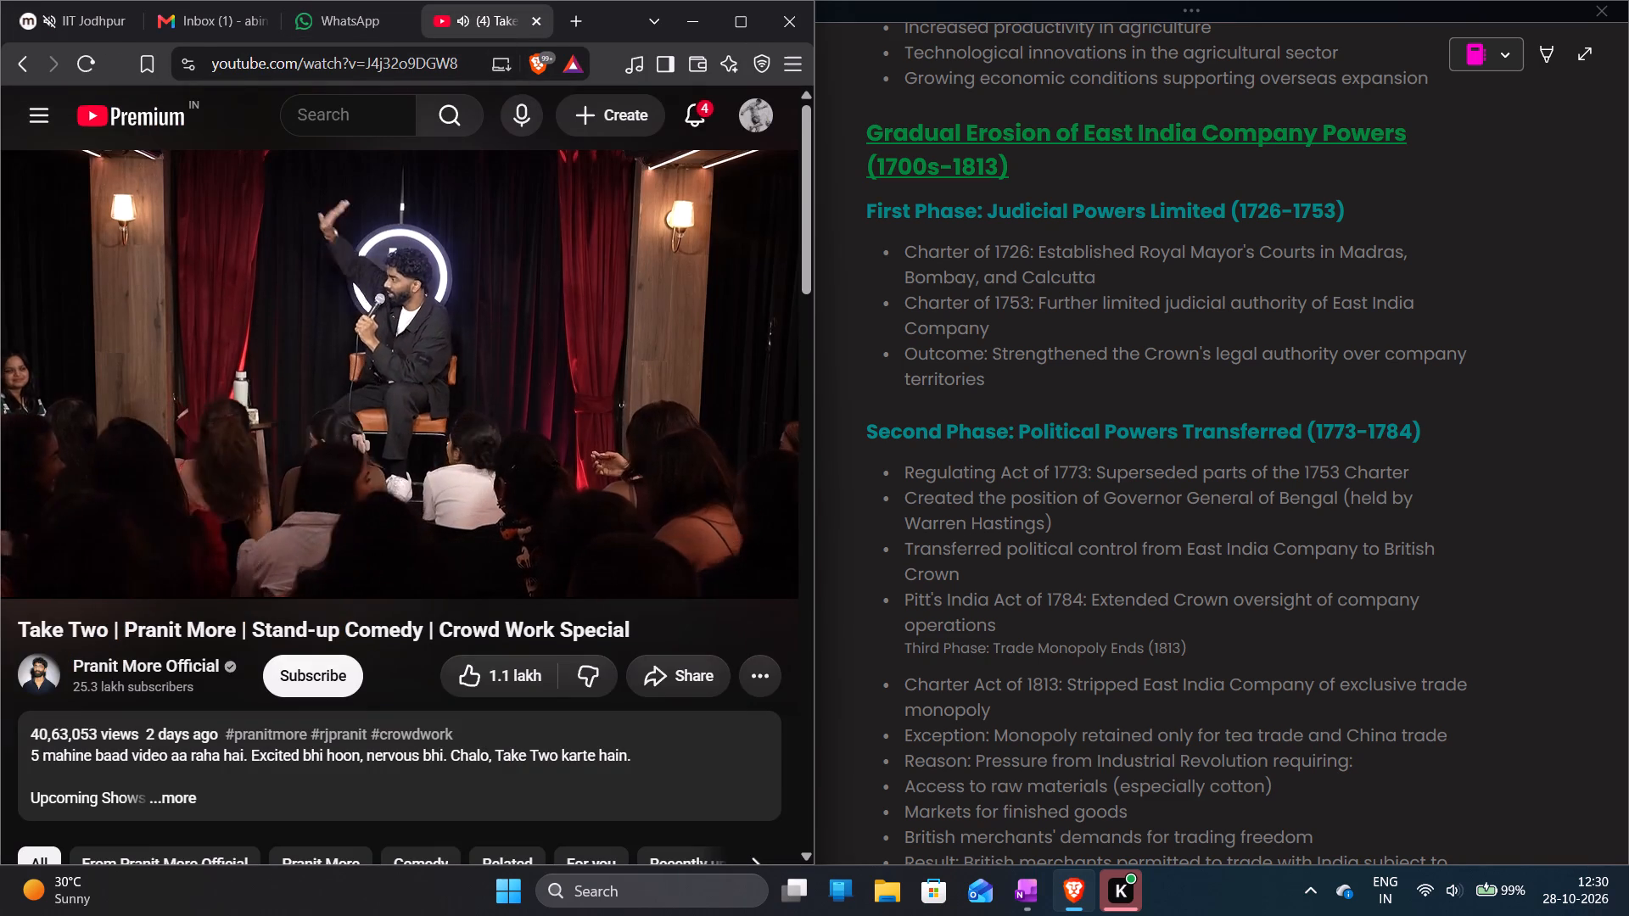
left_click_drag(1036, 254, 899, 259)
left_click(923, 223)
left_click(1050, 220)
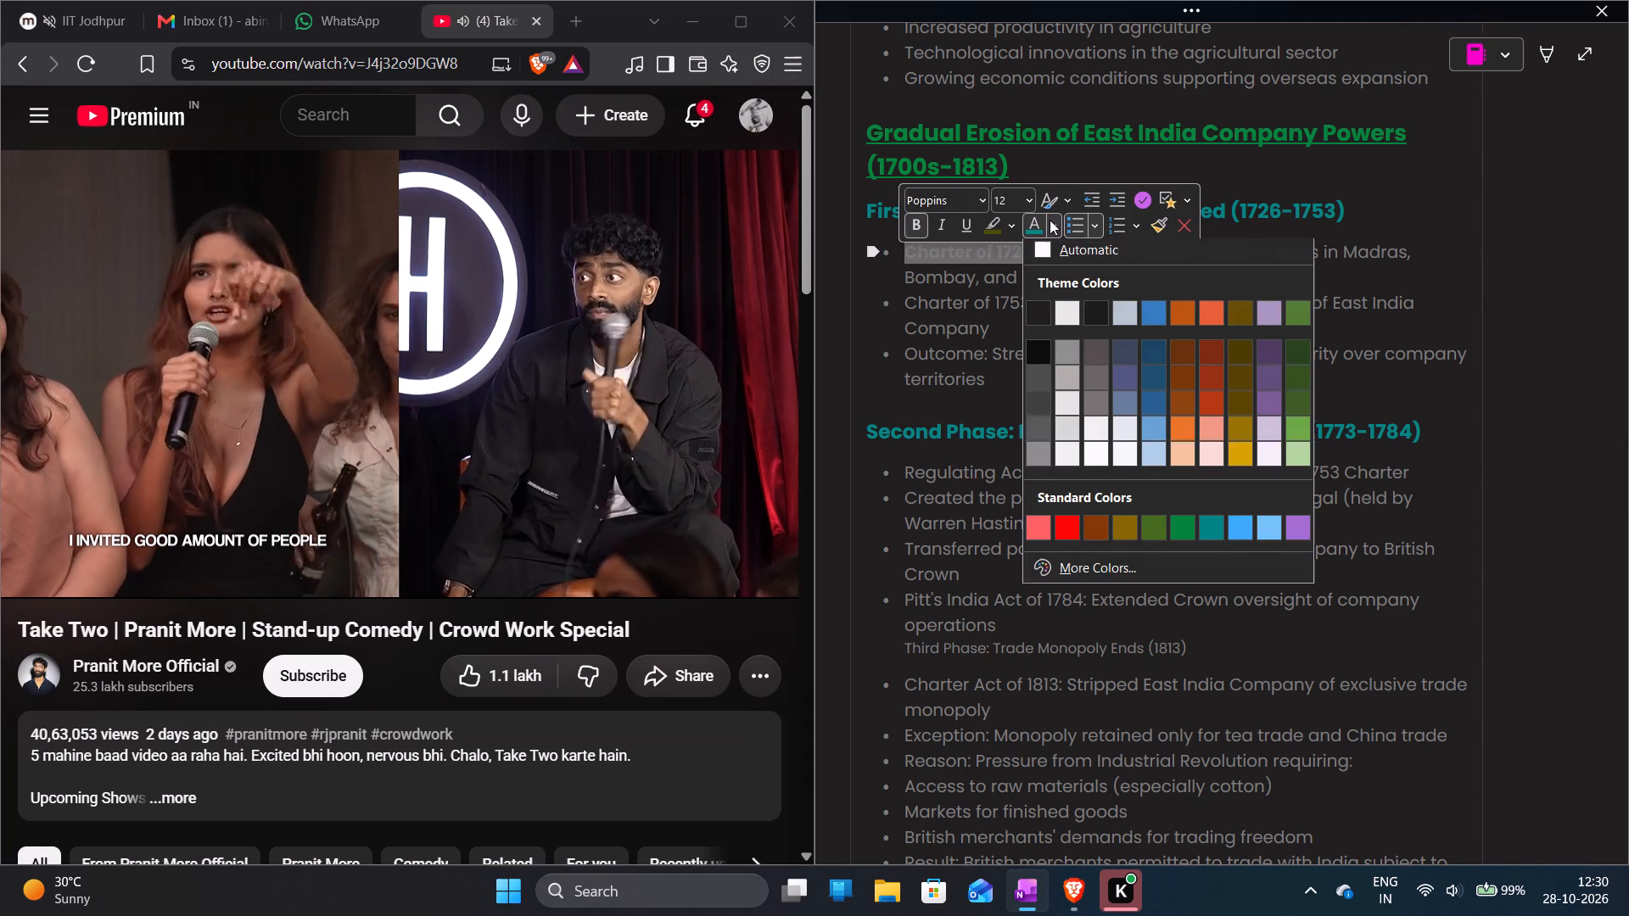
left_click(1237, 524)
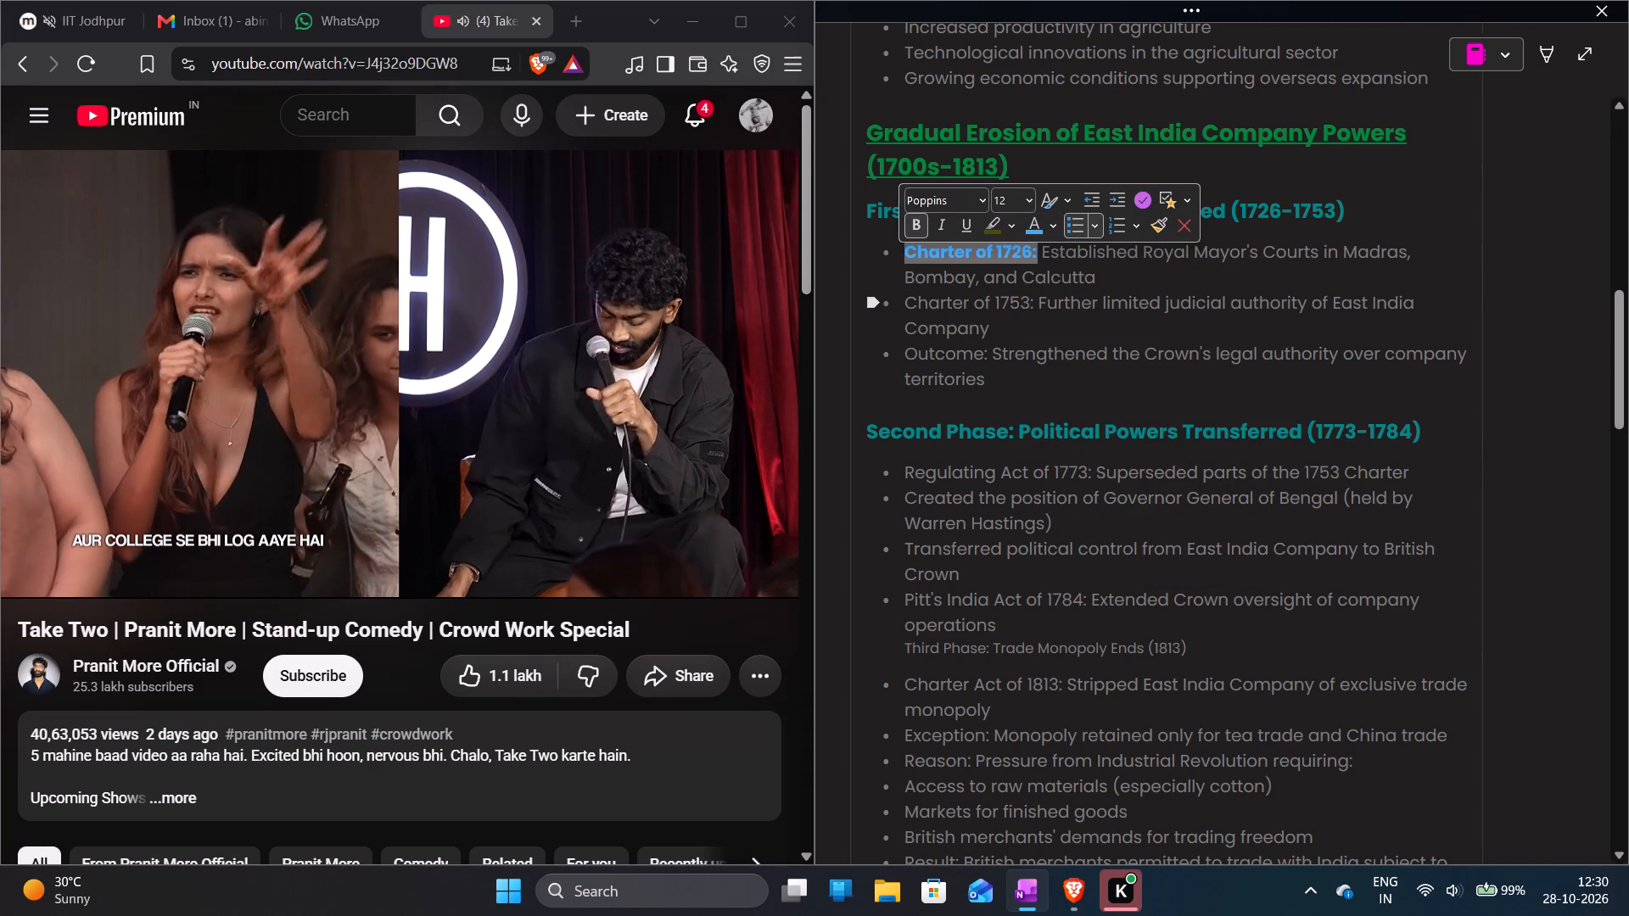
left_click_drag(1035, 300, 875, 306)
left_click(901, 276)
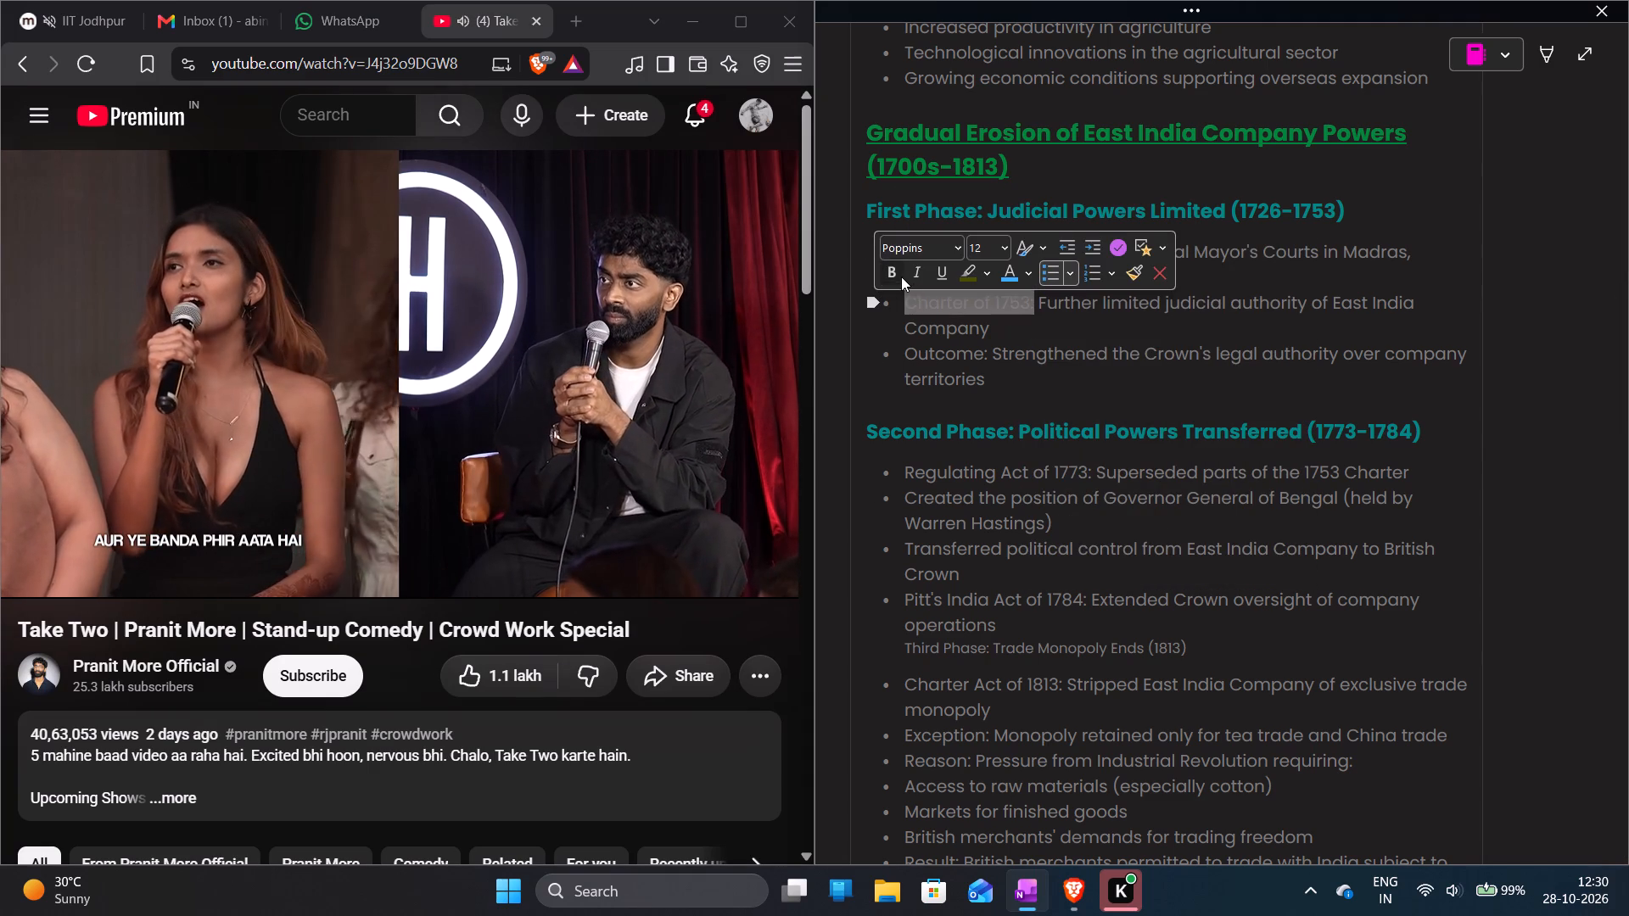
left_click(1007, 271)
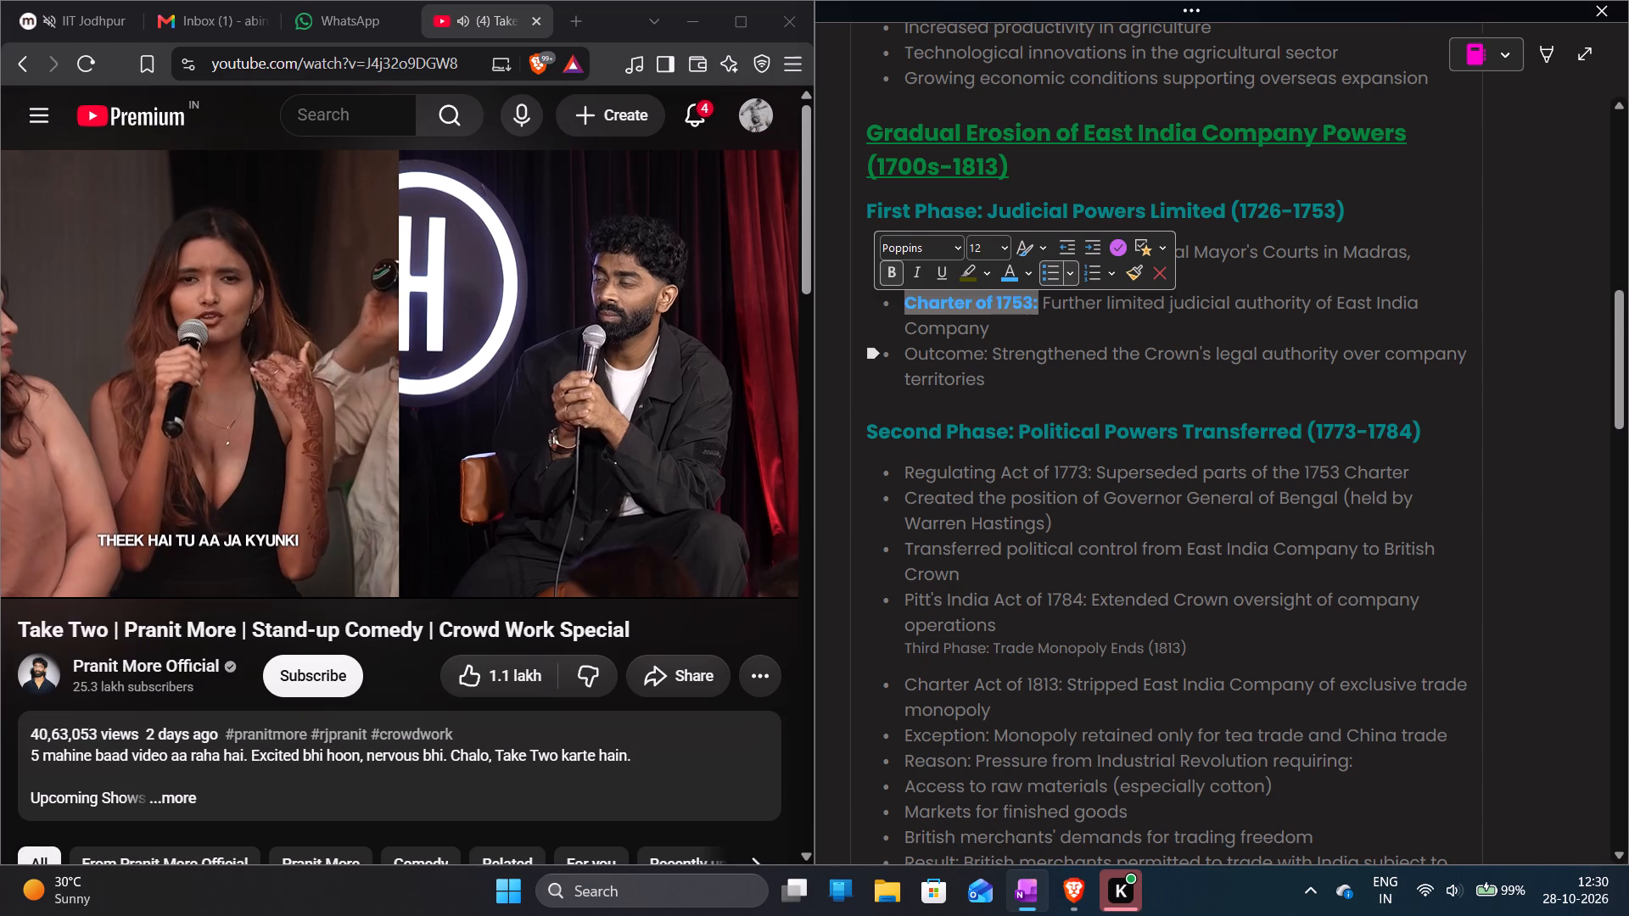
left_click_drag(989, 350, 898, 352)
left_click(916, 313)
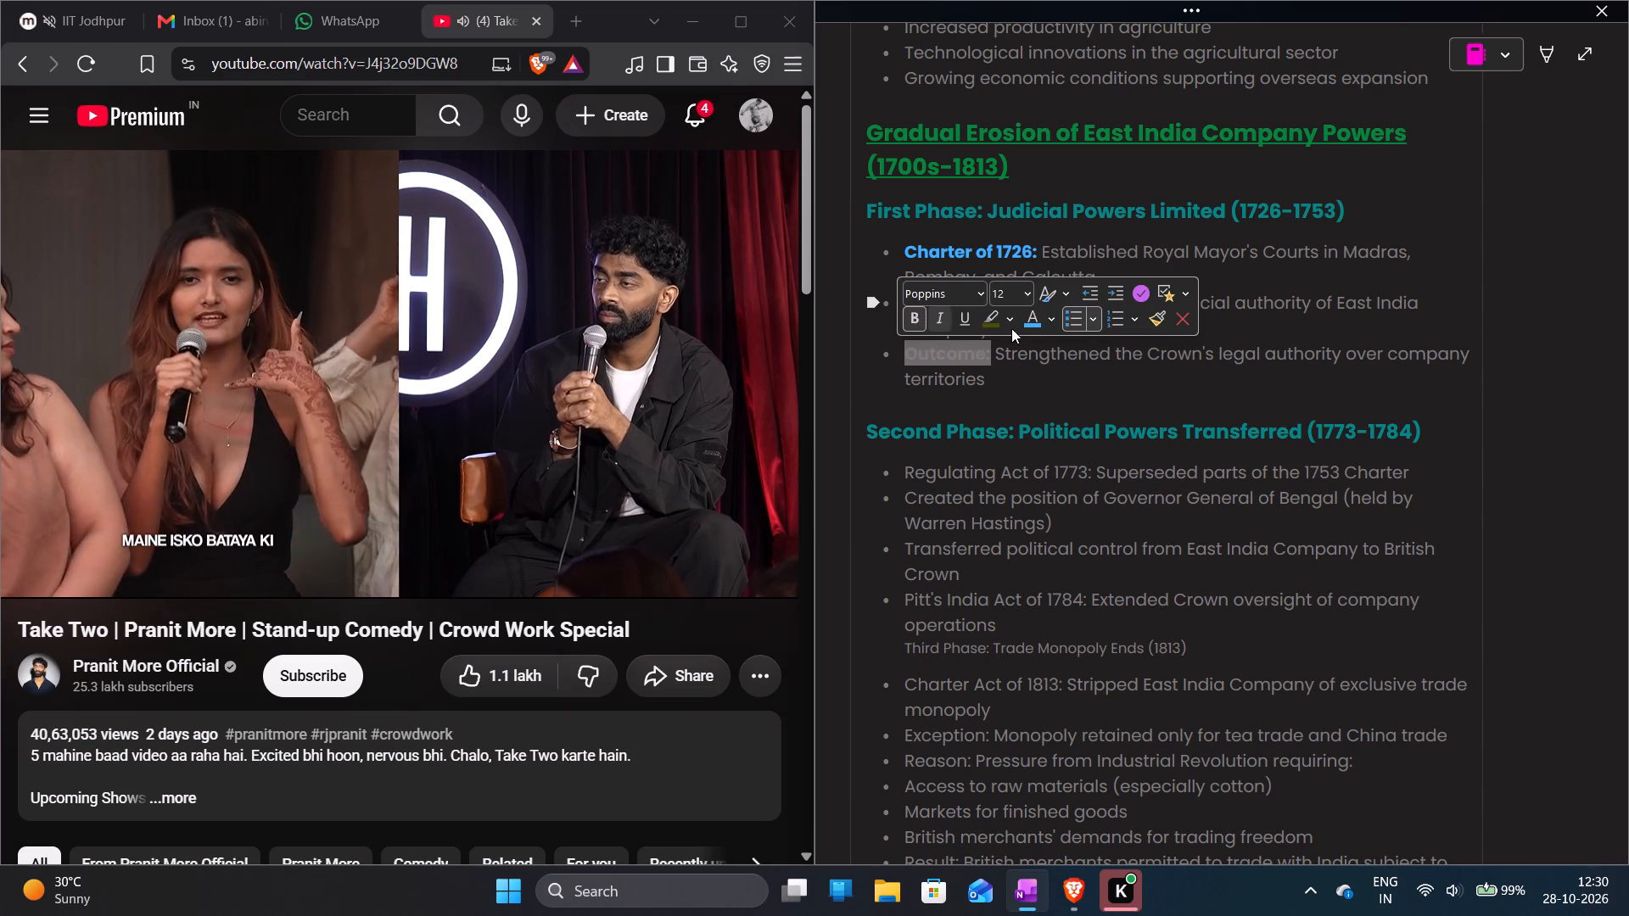
left_click(1035, 314)
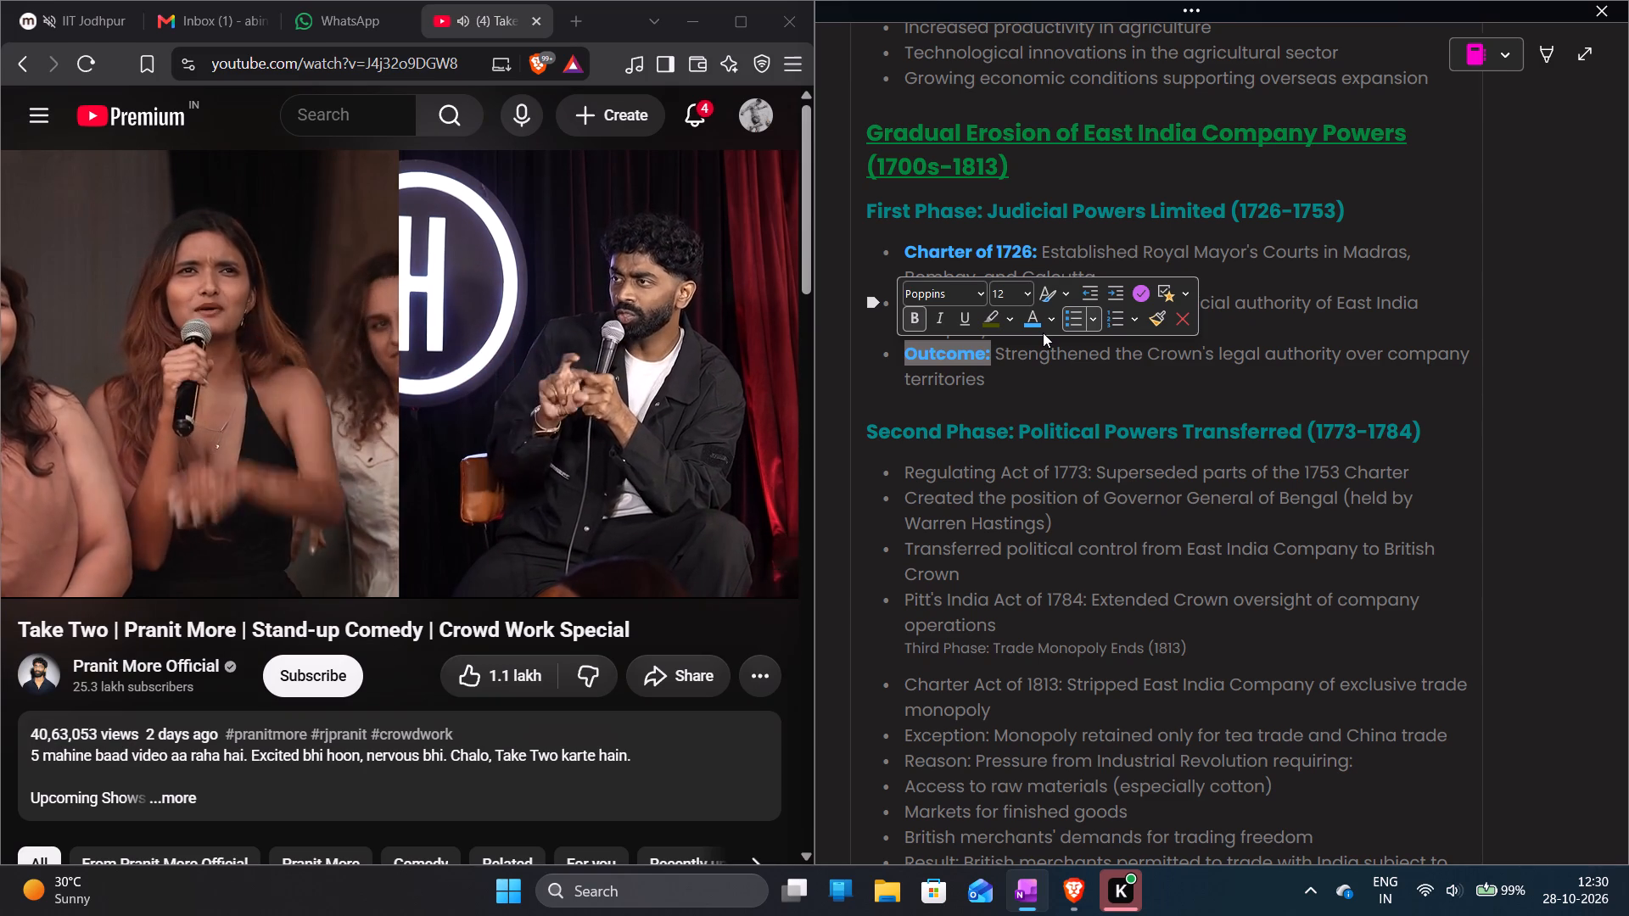
Consult the browser's lecture notes and indent the Second Phase bullets from "Regulating Act of 1773" through "Transferred political control" one level.
left_click(95, 16)
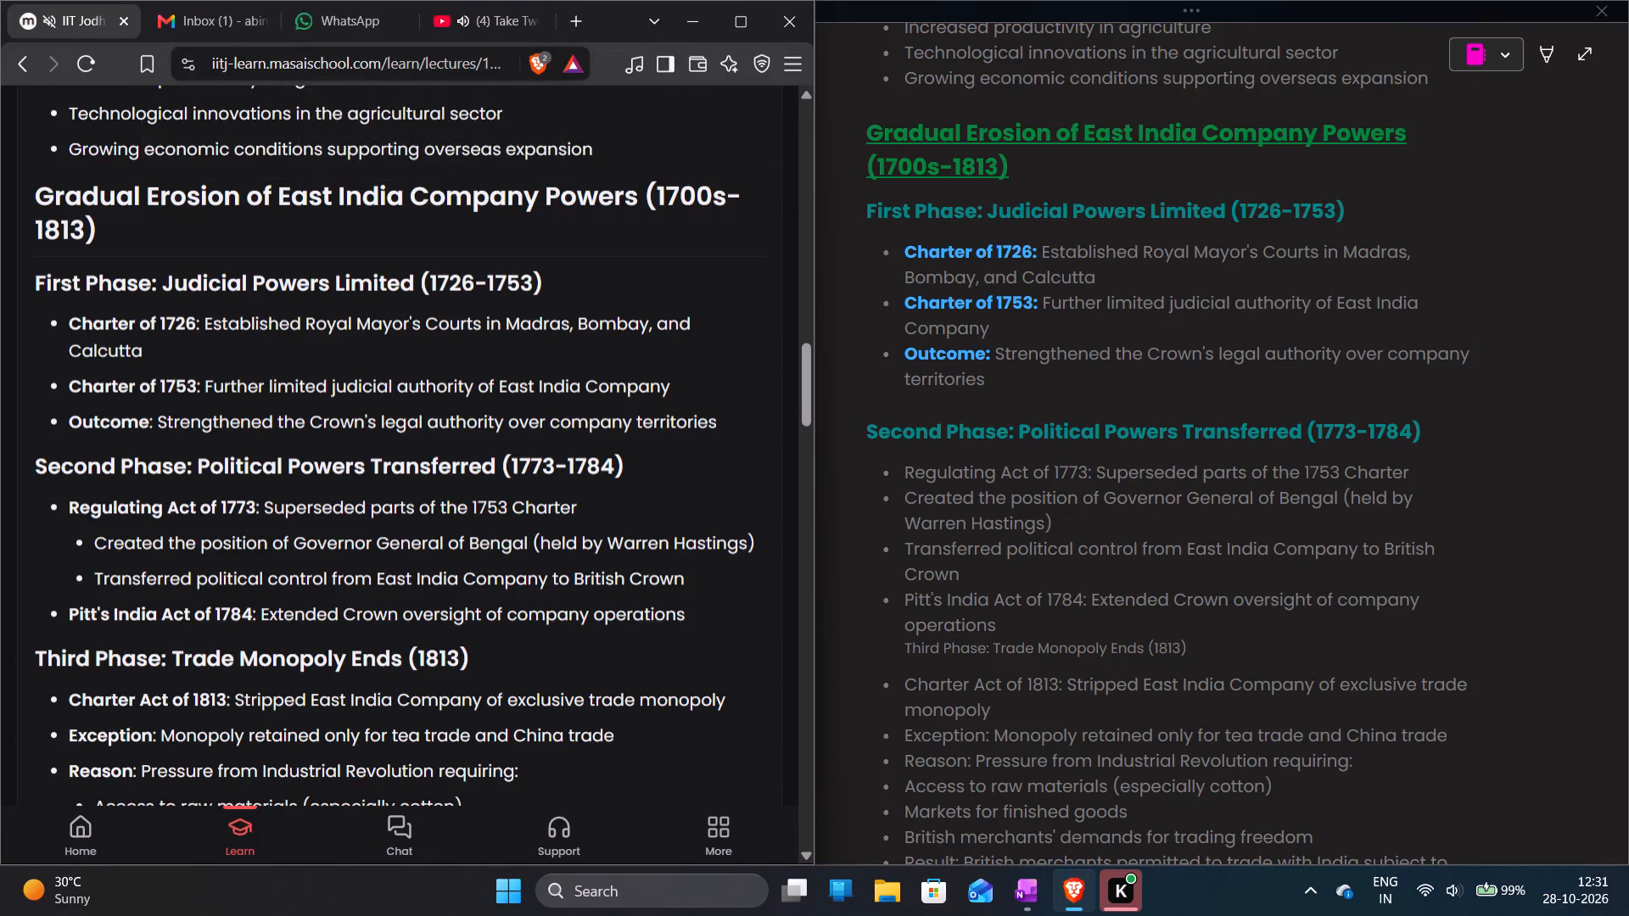
scroll(176, 611, "down", 1)
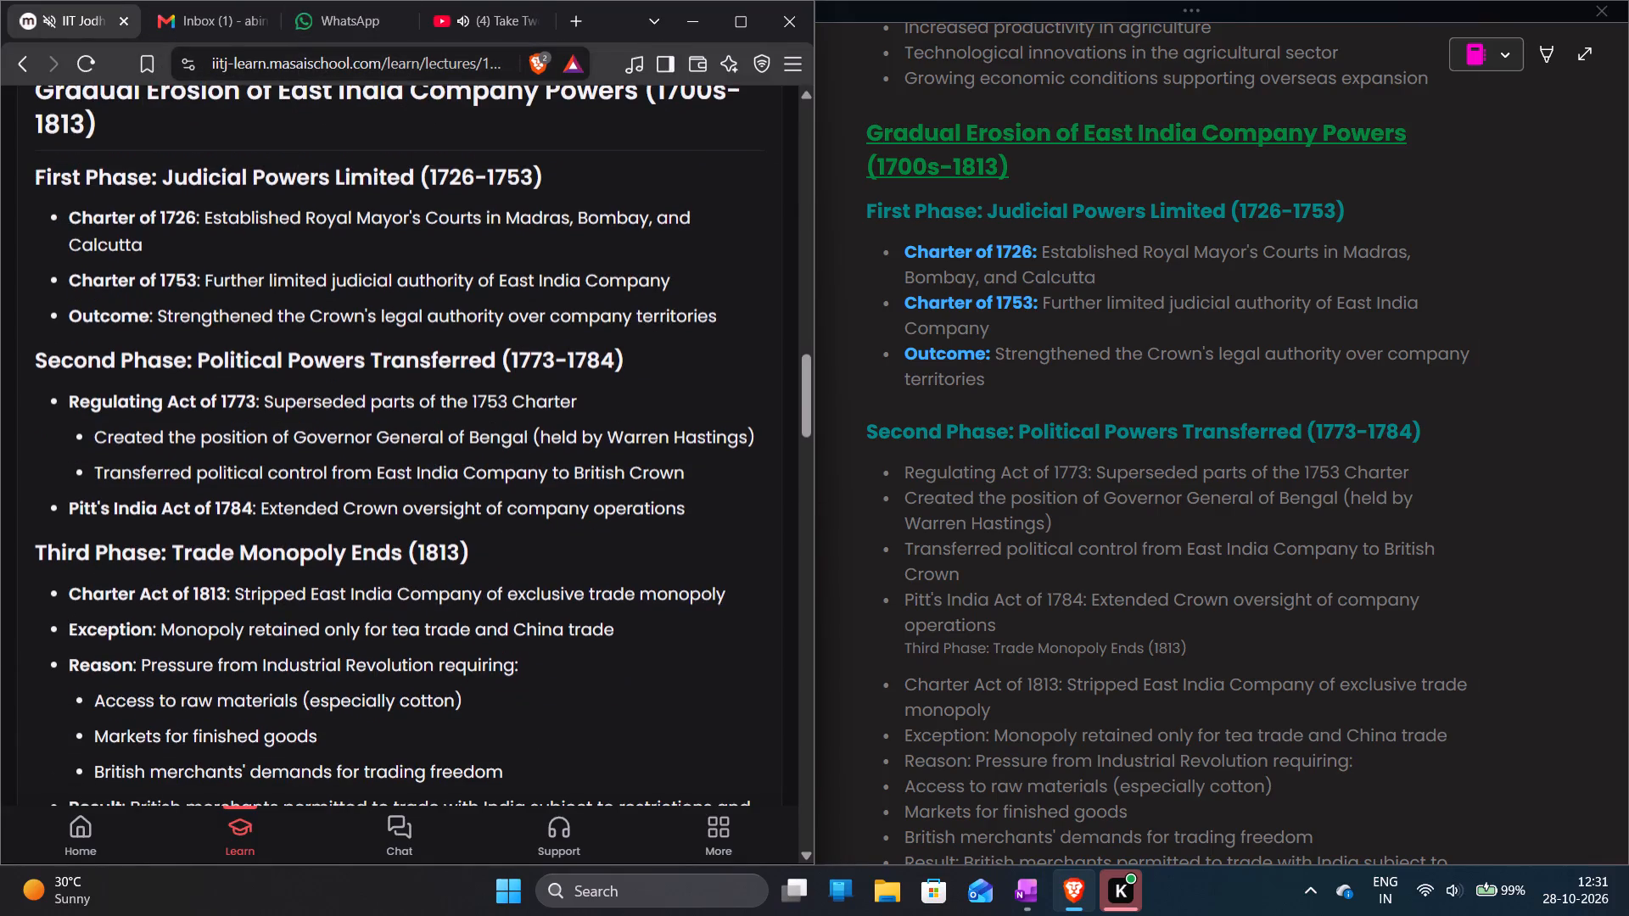
left_click_drag(902, 483, 959, 572)
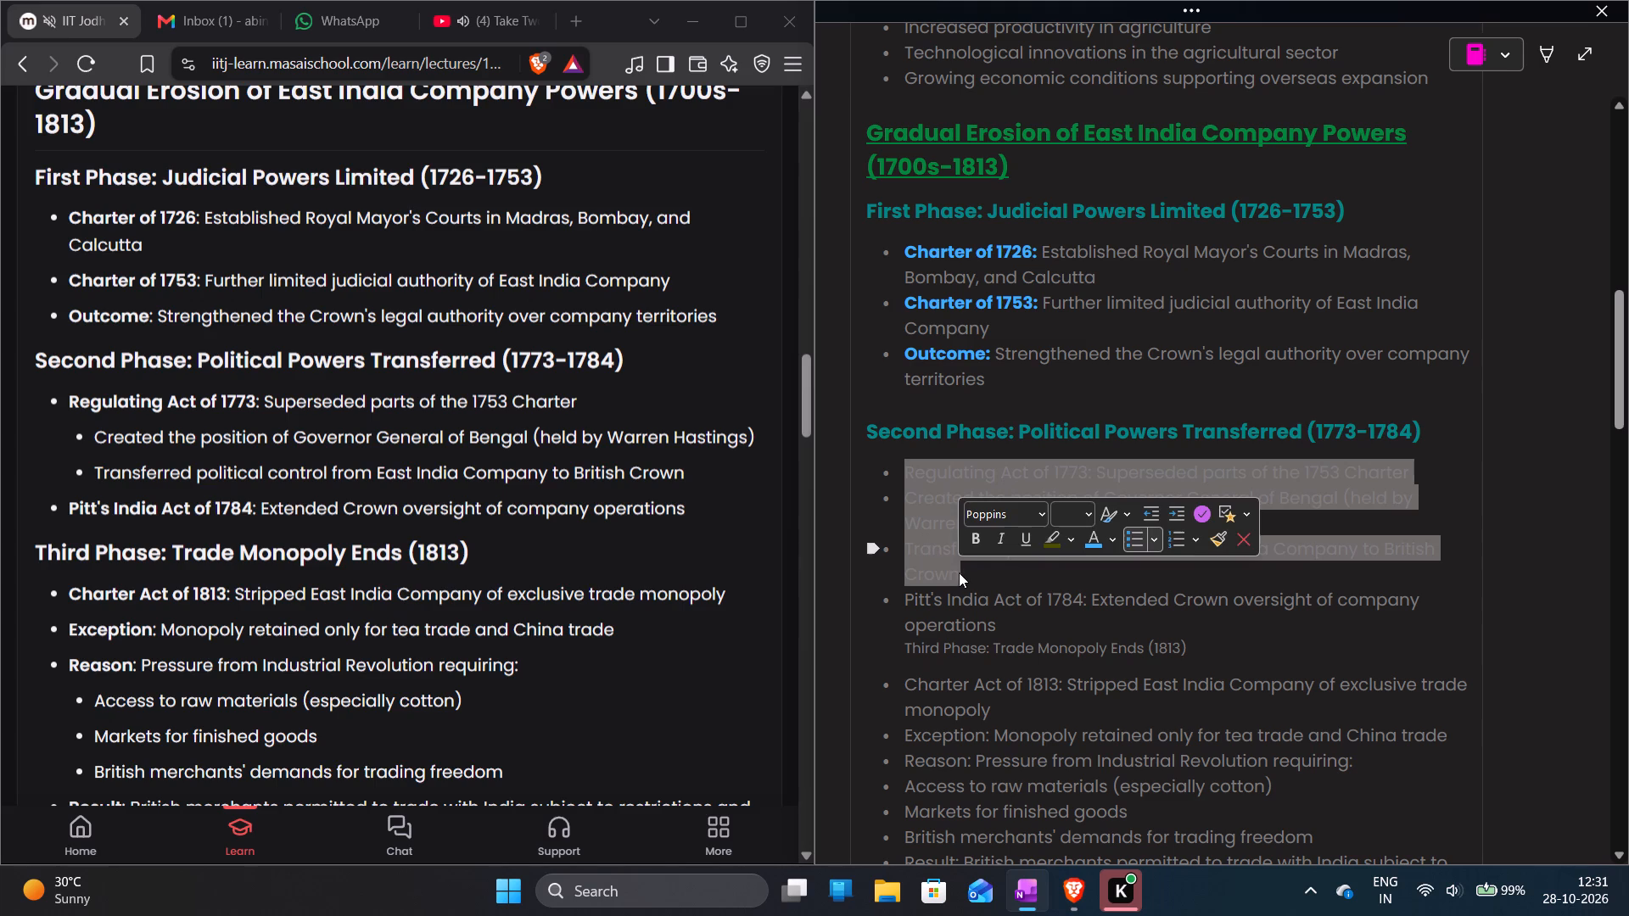
left_click(1167, 517)
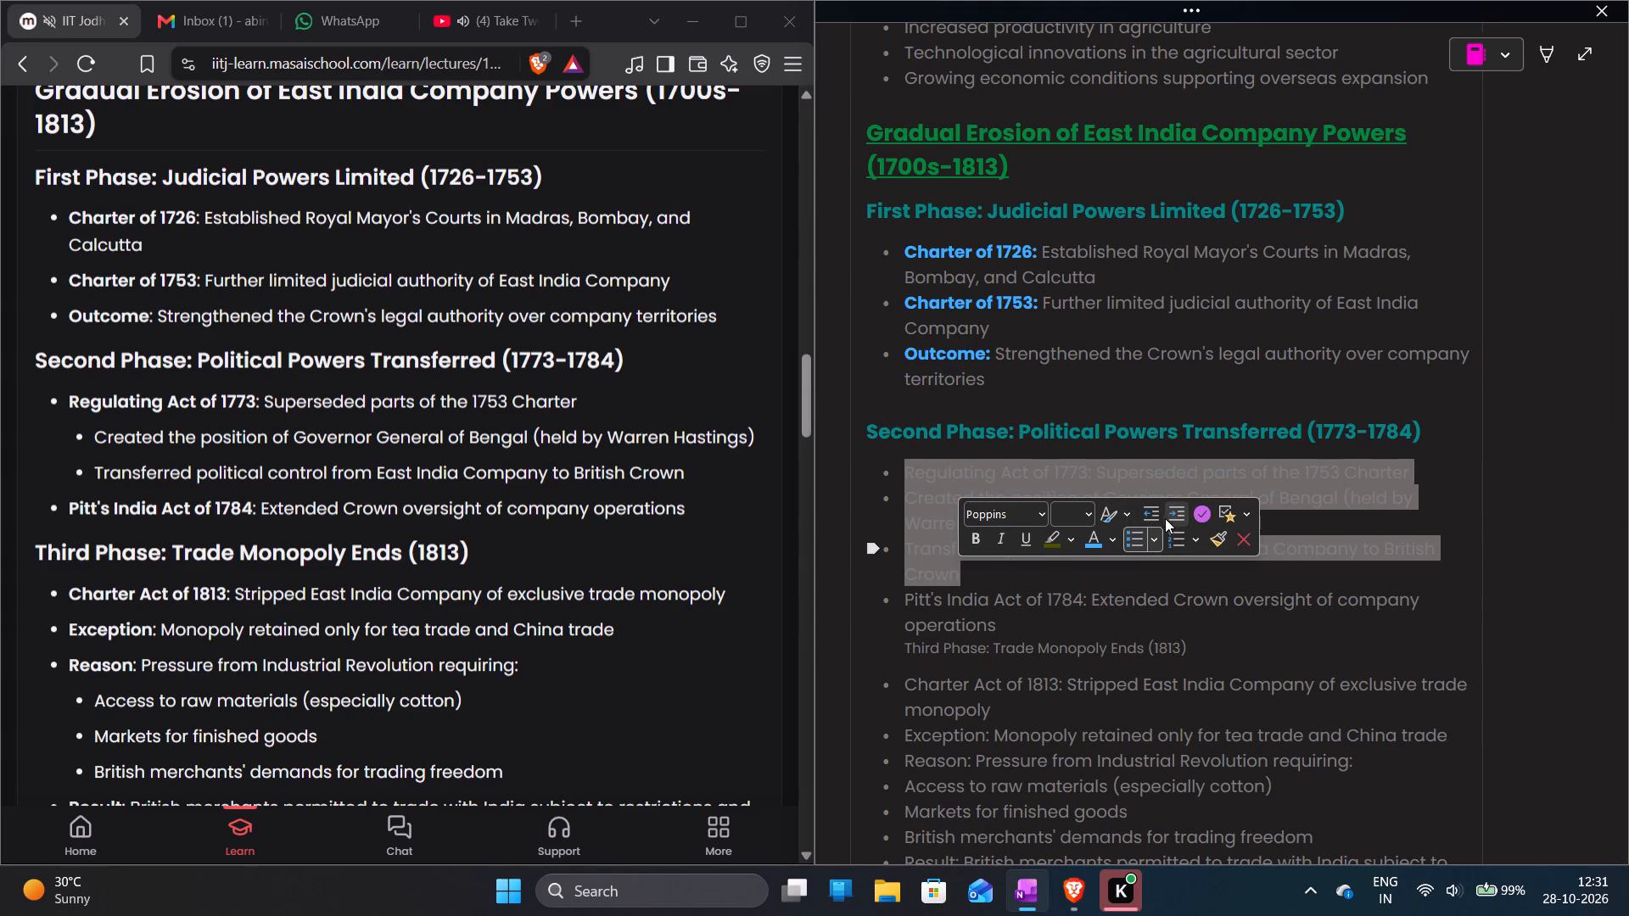
left_click(508, 6)
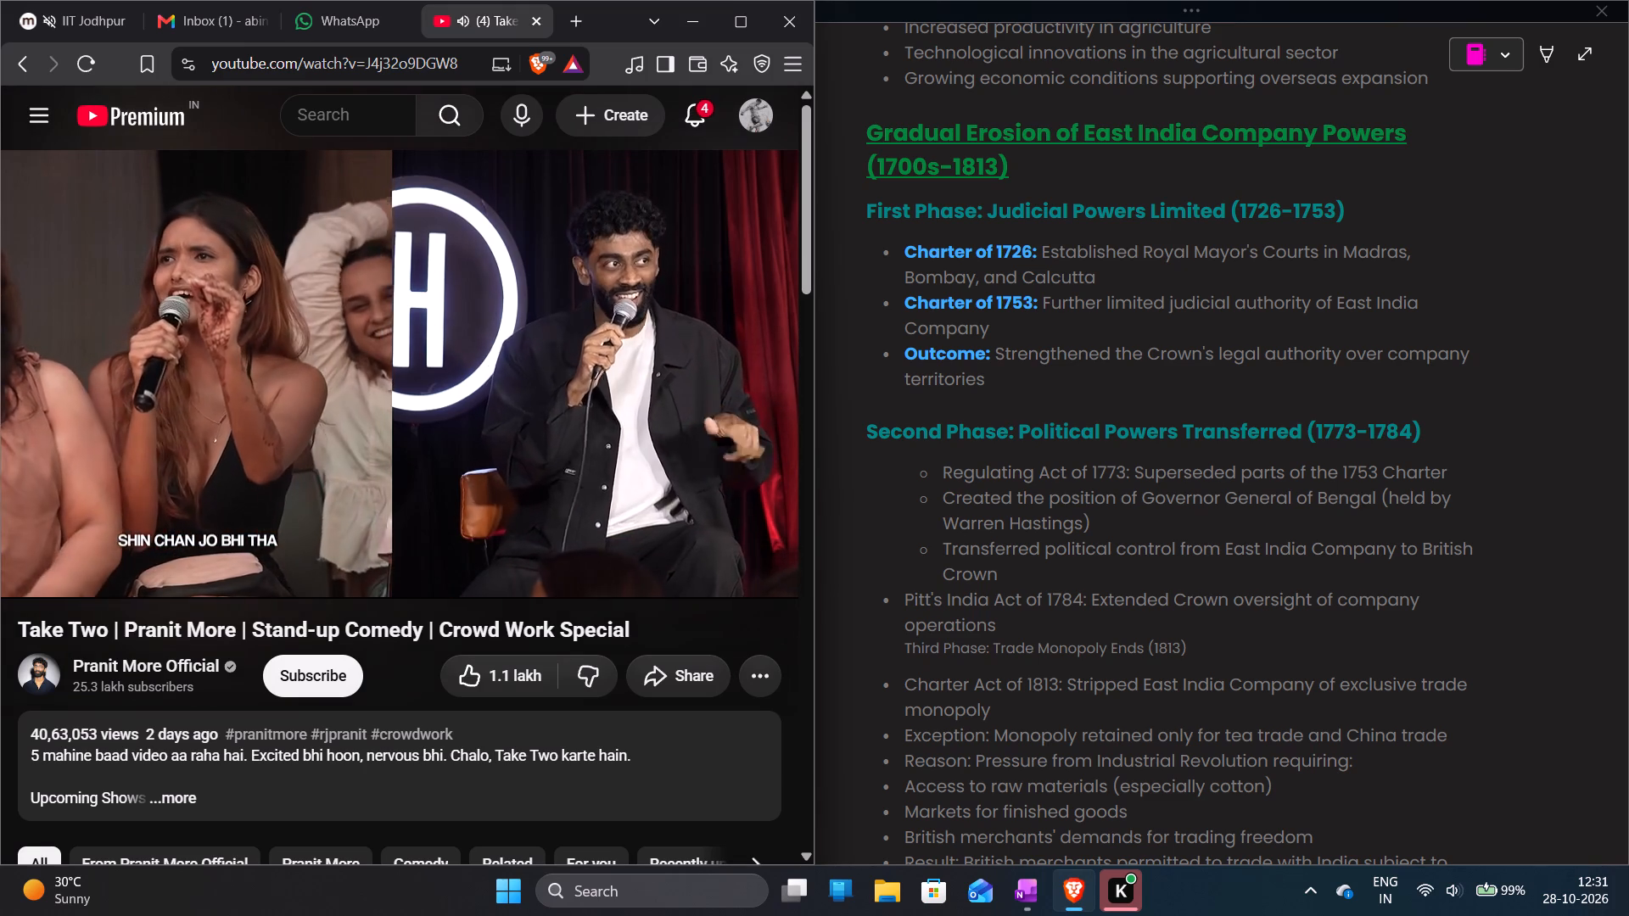
Move the "Regulating Act of 1773" bullet back out to the first bullet level, keeping its two sub-bullets nested beneath it.
left_click(938, 468)
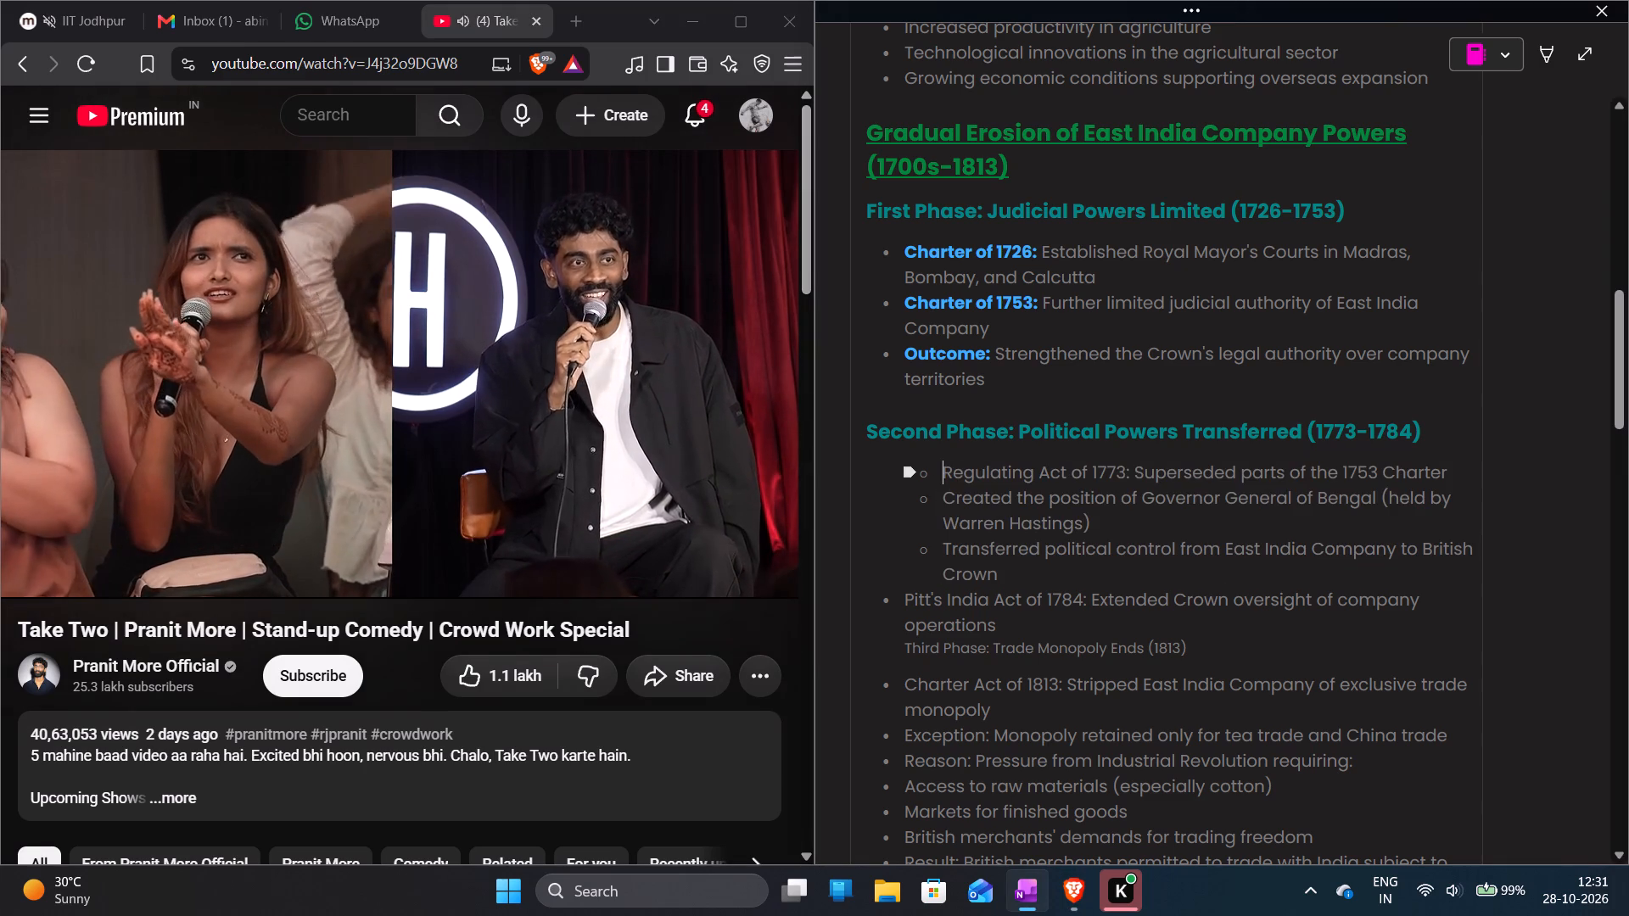
key("BackSpace")
key("BackSpace")
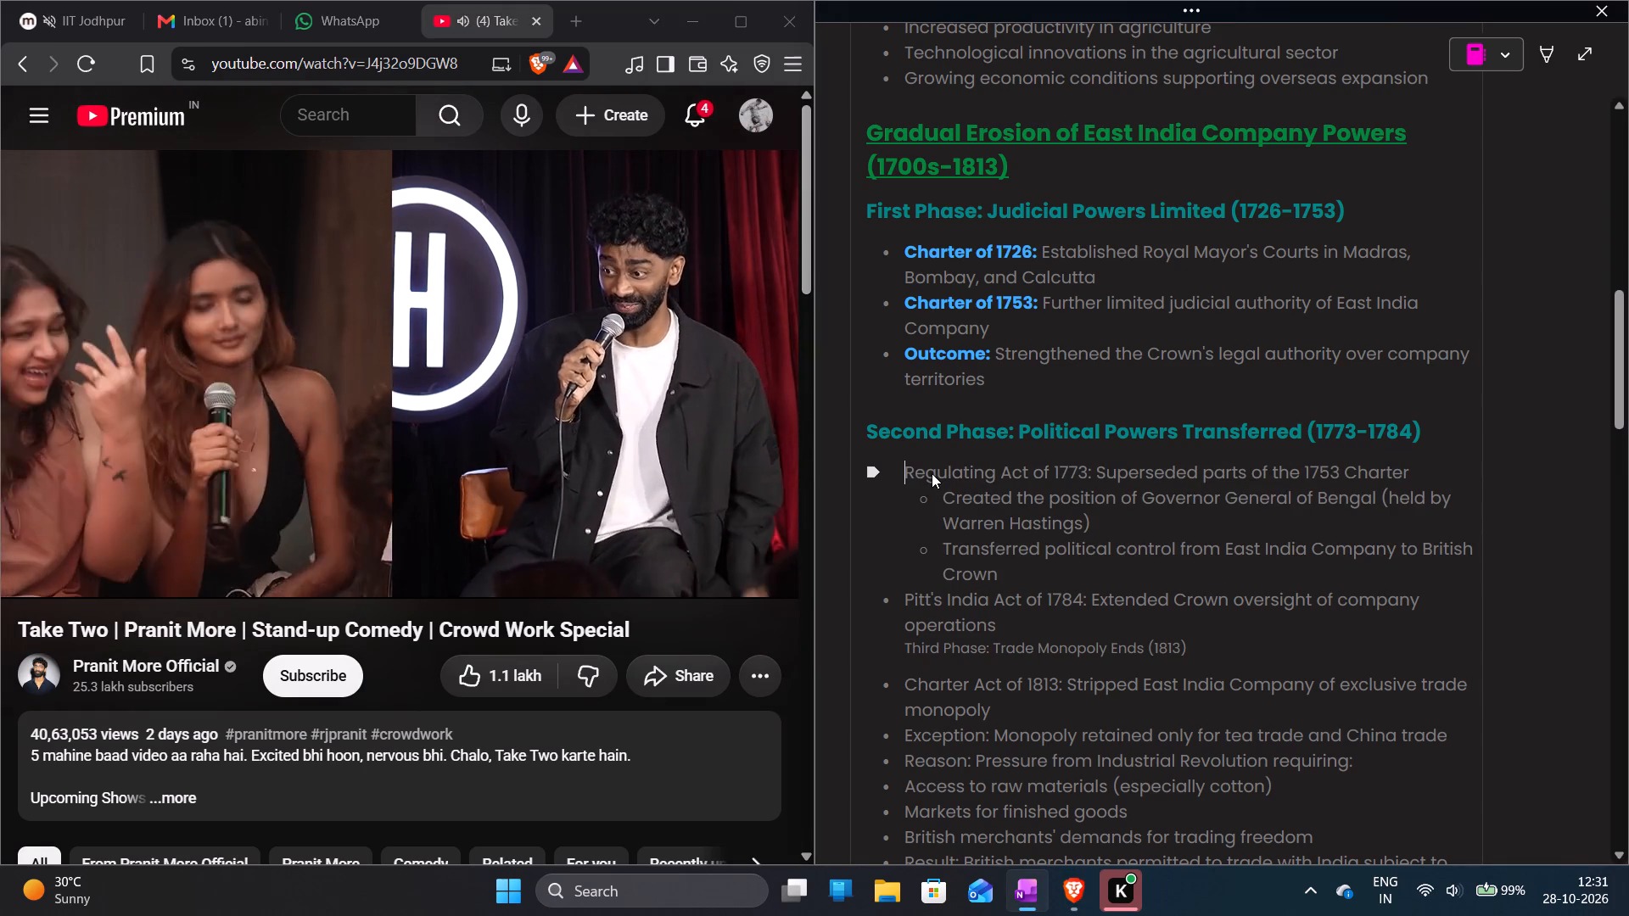
key("ctrl+period")
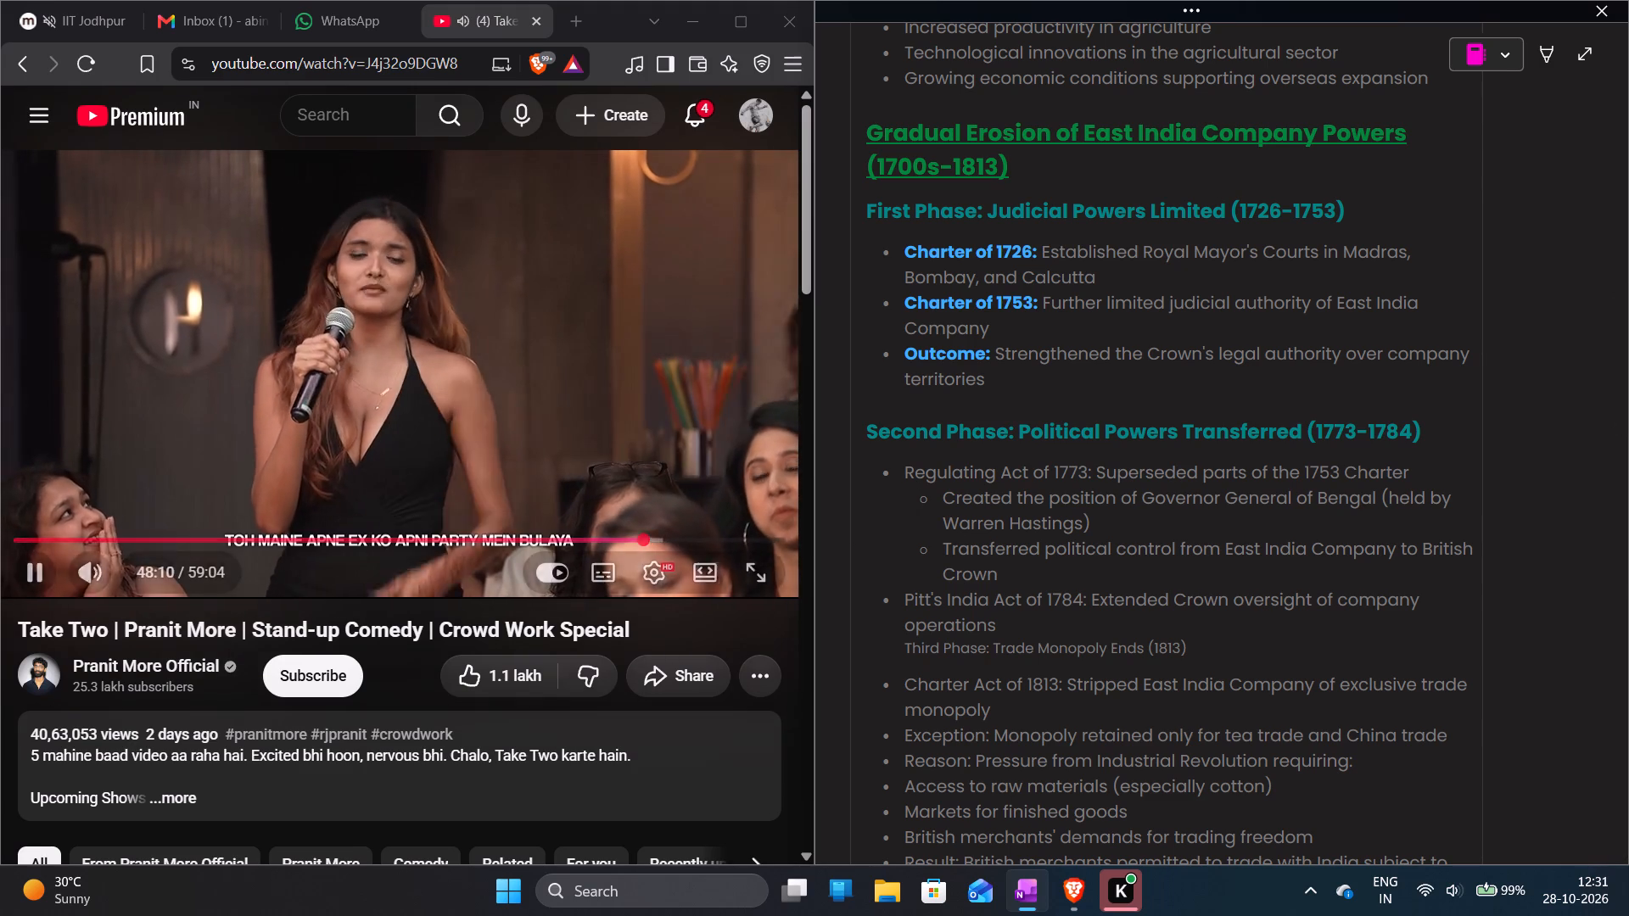
Following the browser's lecture notes, make the Second Phase labels "Regulating Act of 1773:" and "Pitt's India Act of 1784:" bold and blue.
left_click(97, 23)
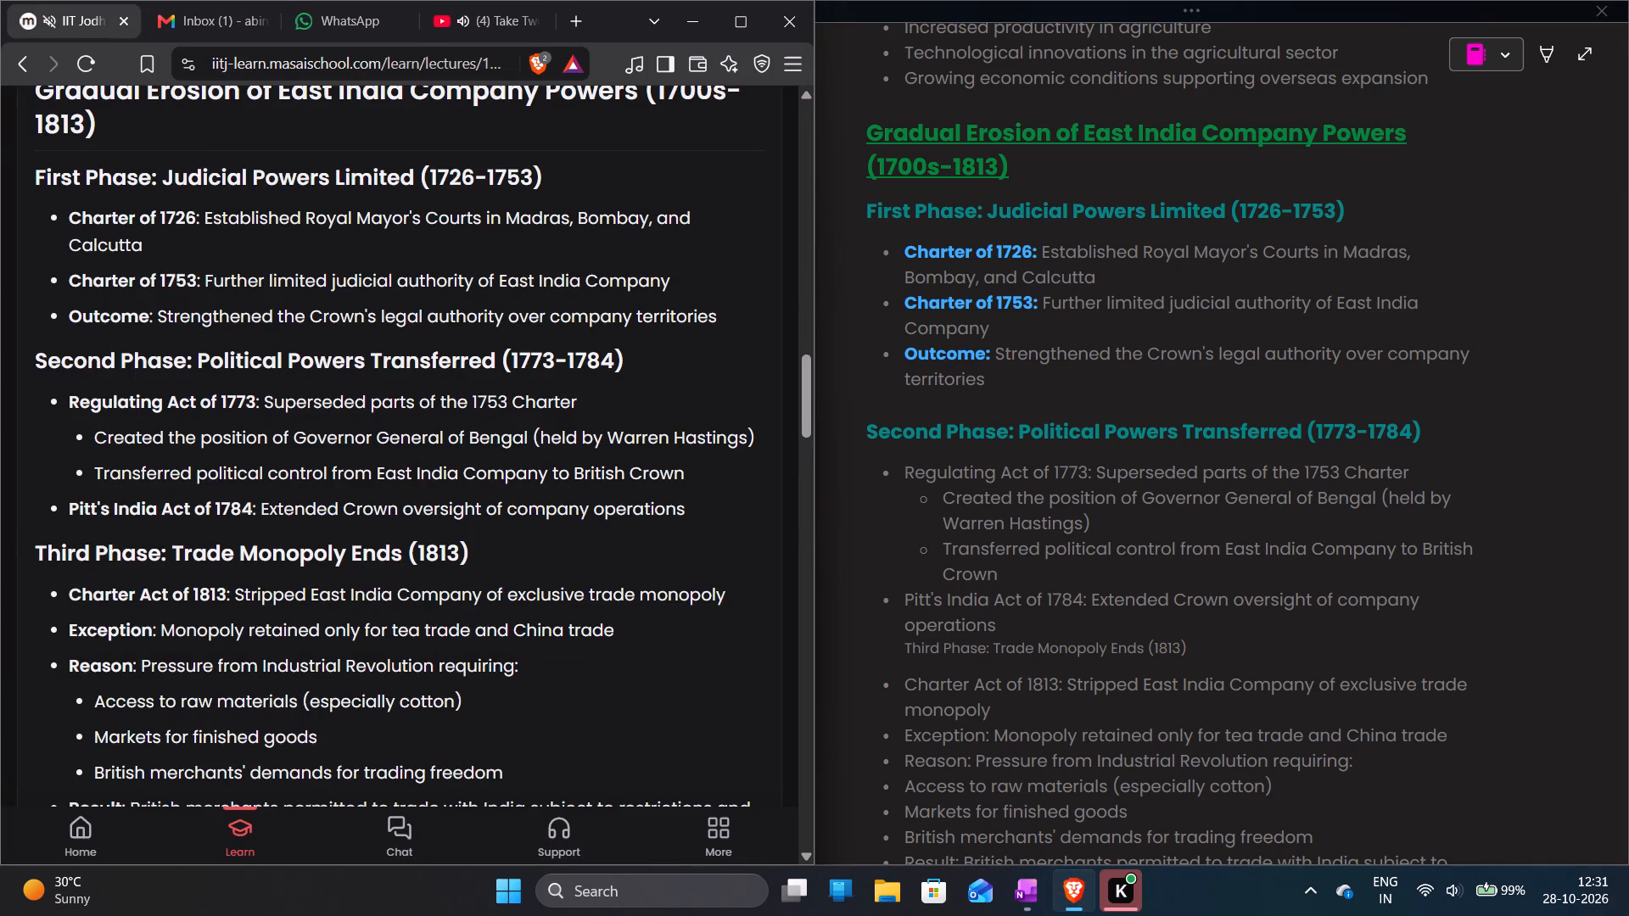
left_click_drag(1094, 469, 882, 478)
left_click(895, 451)
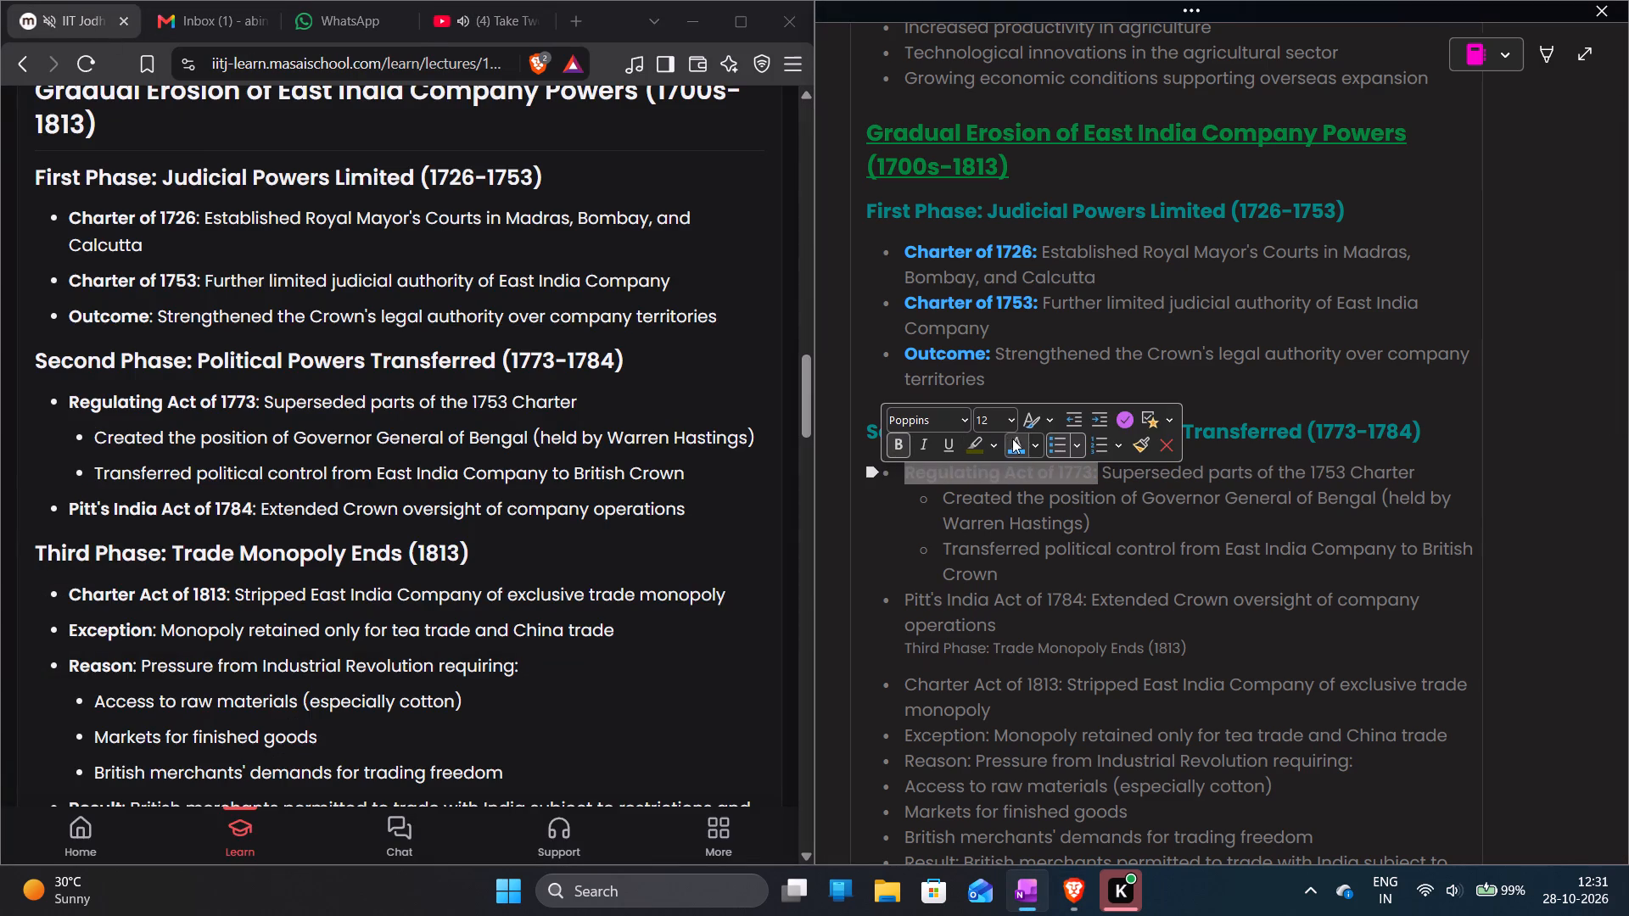
left_click(1012, 438)
left_click_drag(1085, 600, 896, 612)
left_click(900, 601)
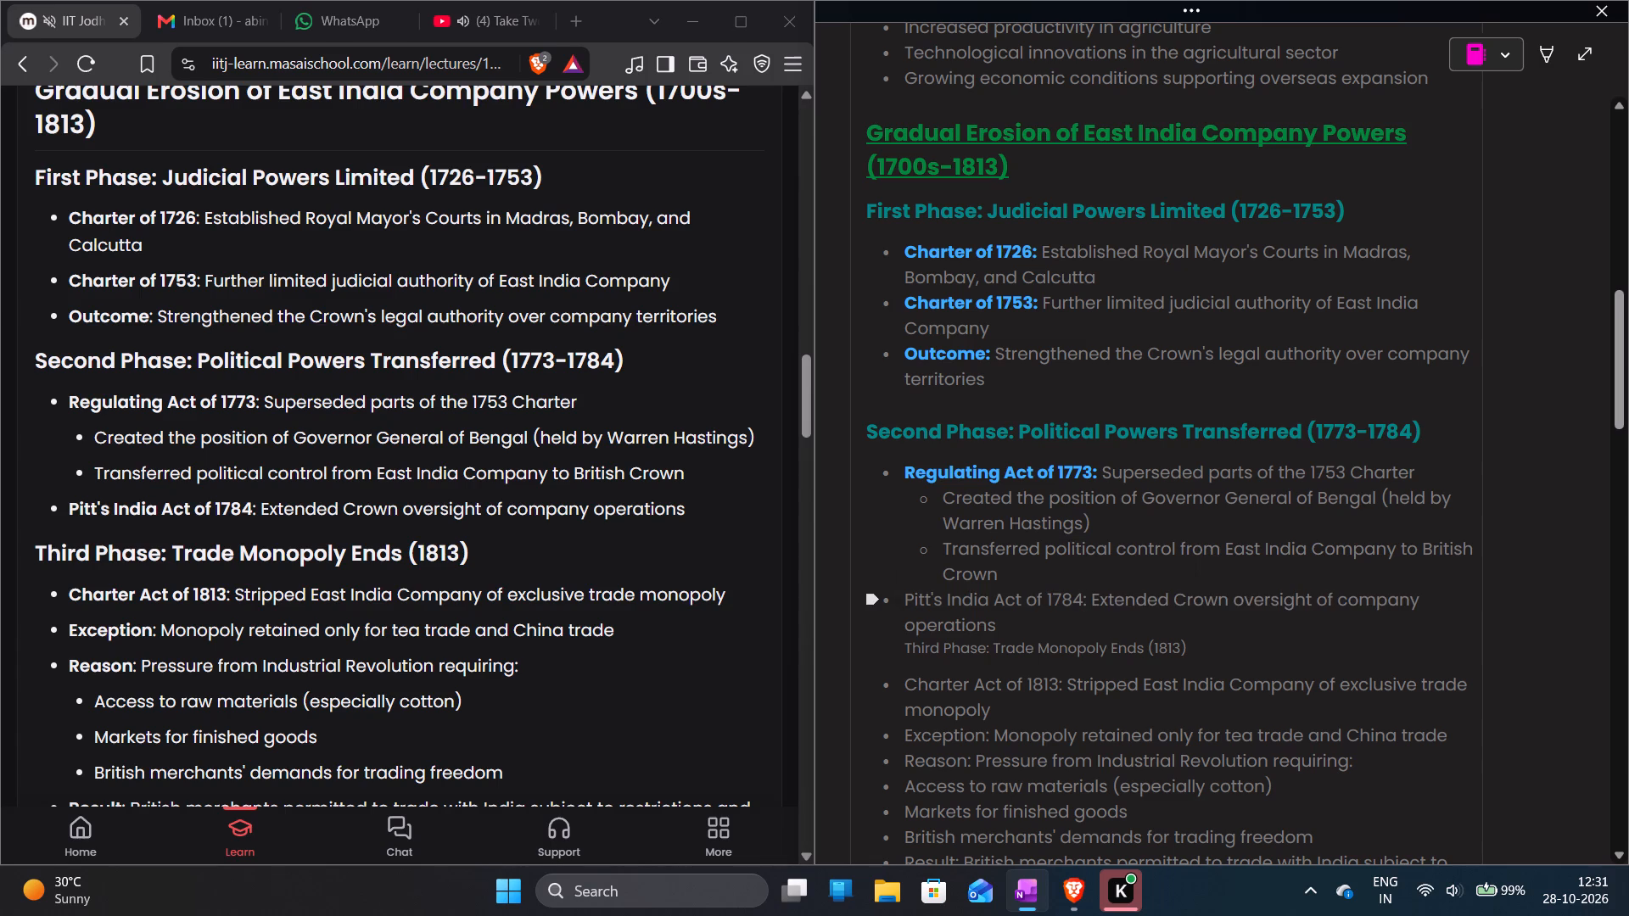
left_click_drag(1087, 600, 1005, 600)
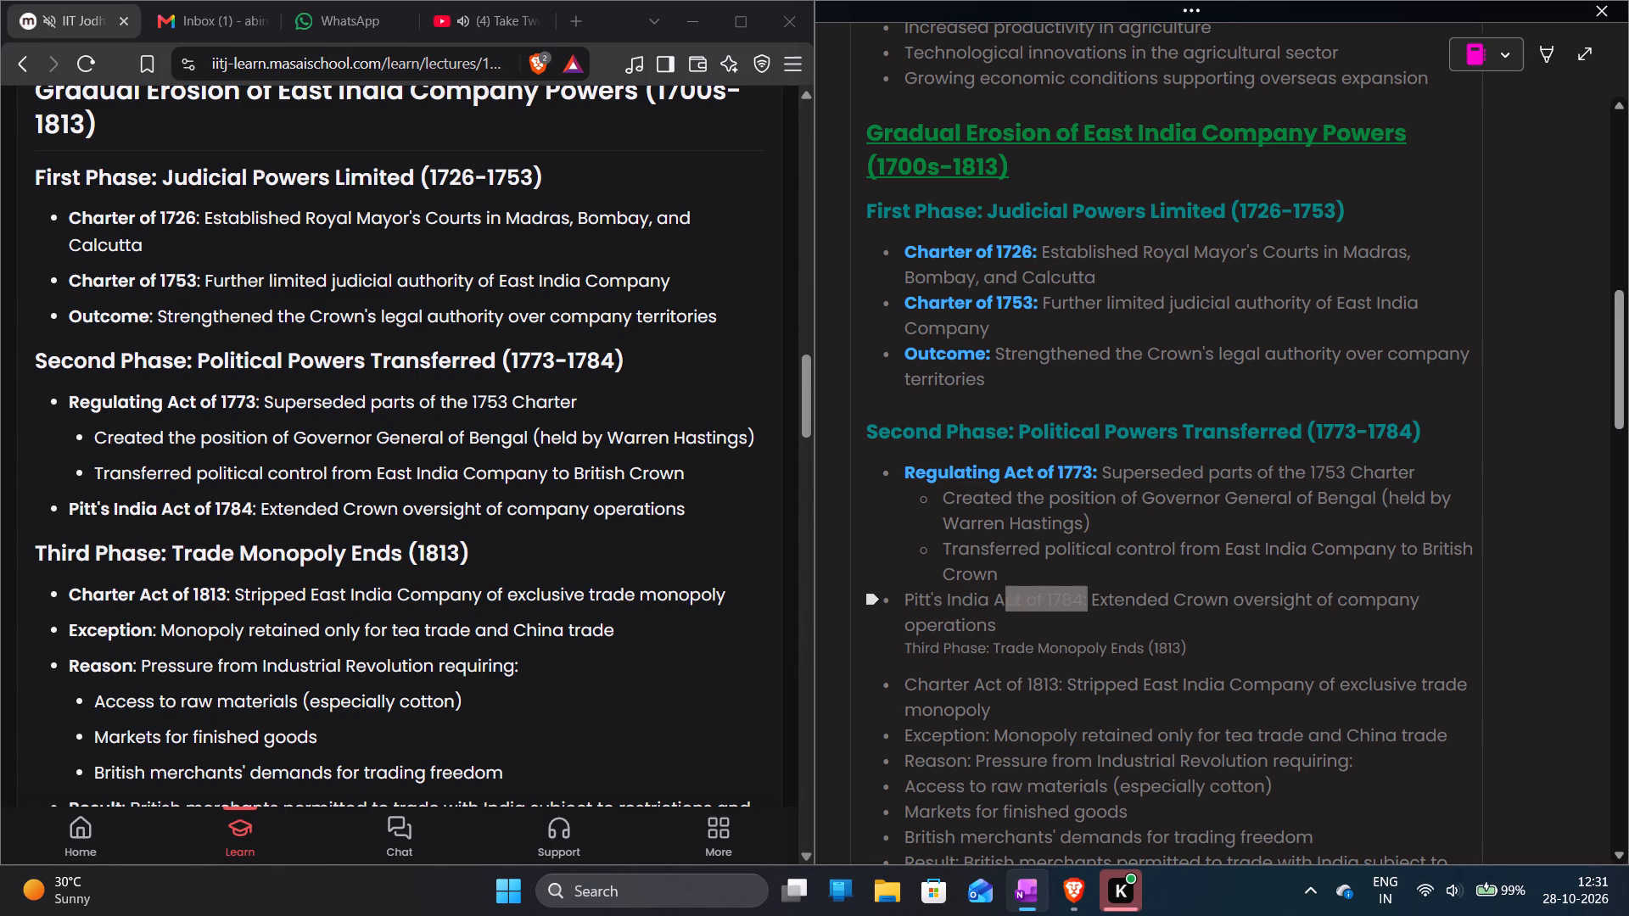
left_click_drag(1005, 600, 898, 610)
left_click(907, 575)
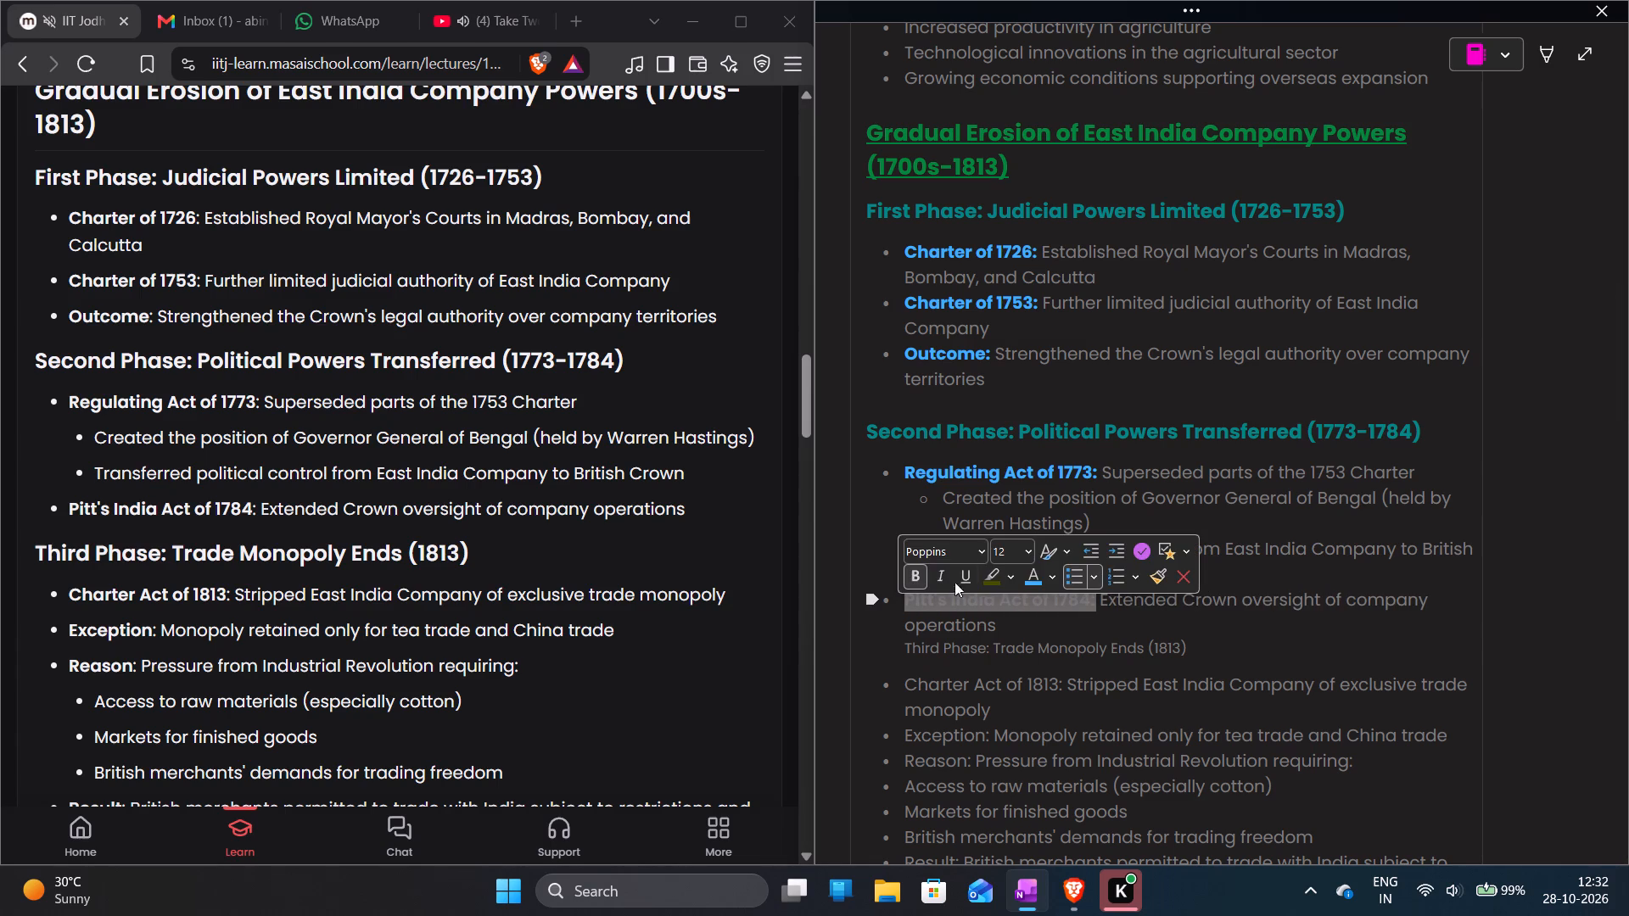
left_click(1032, 581)
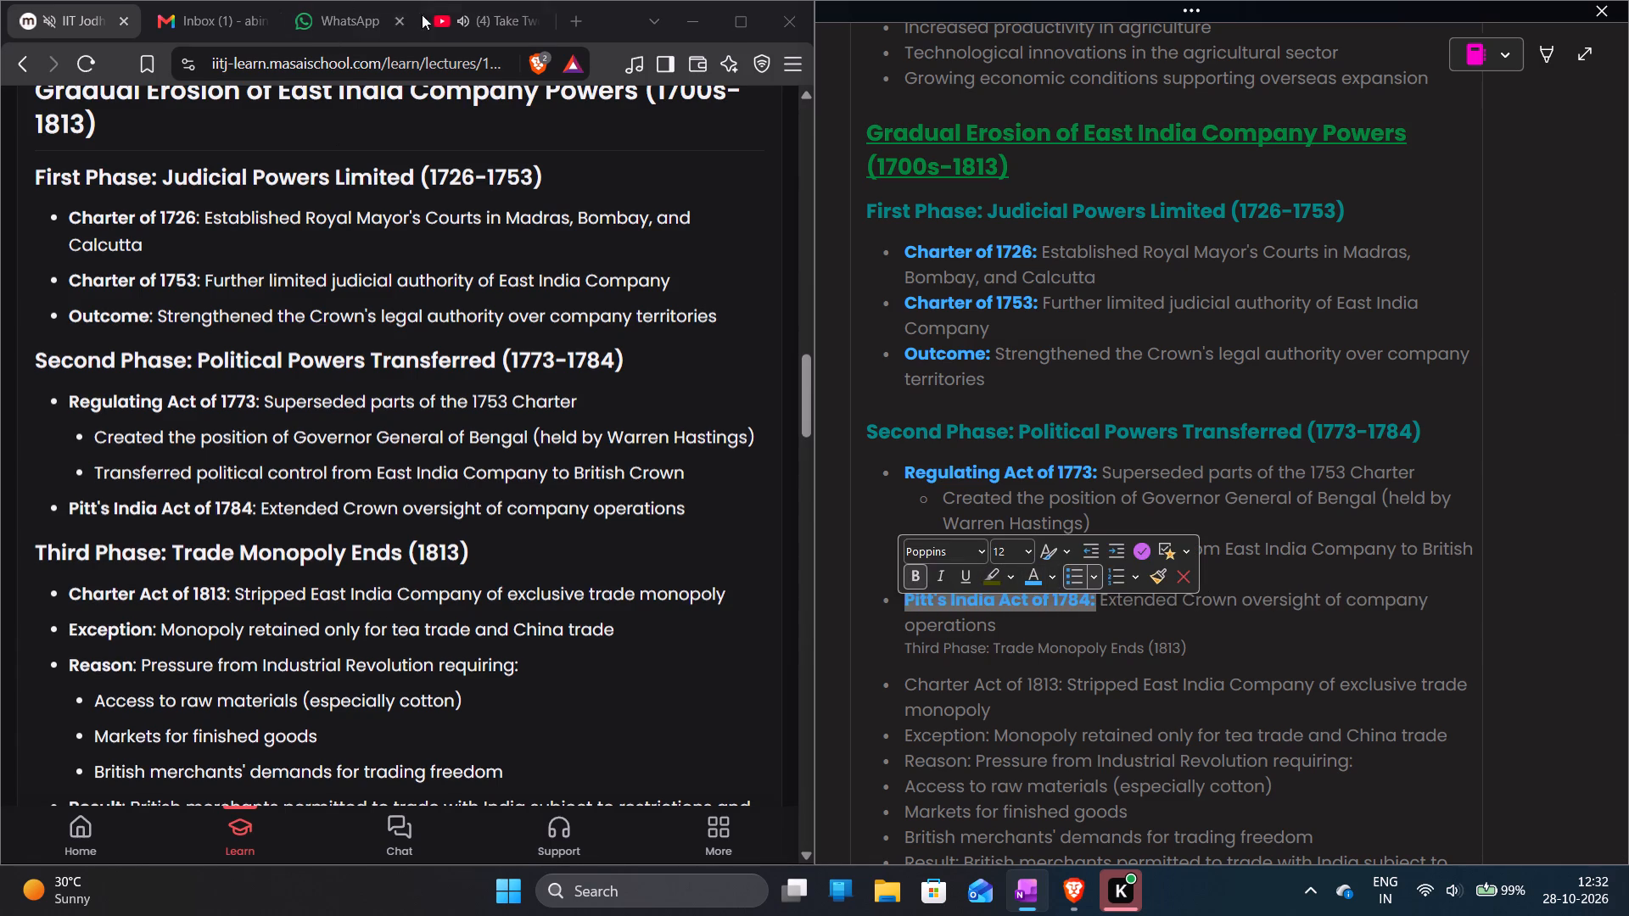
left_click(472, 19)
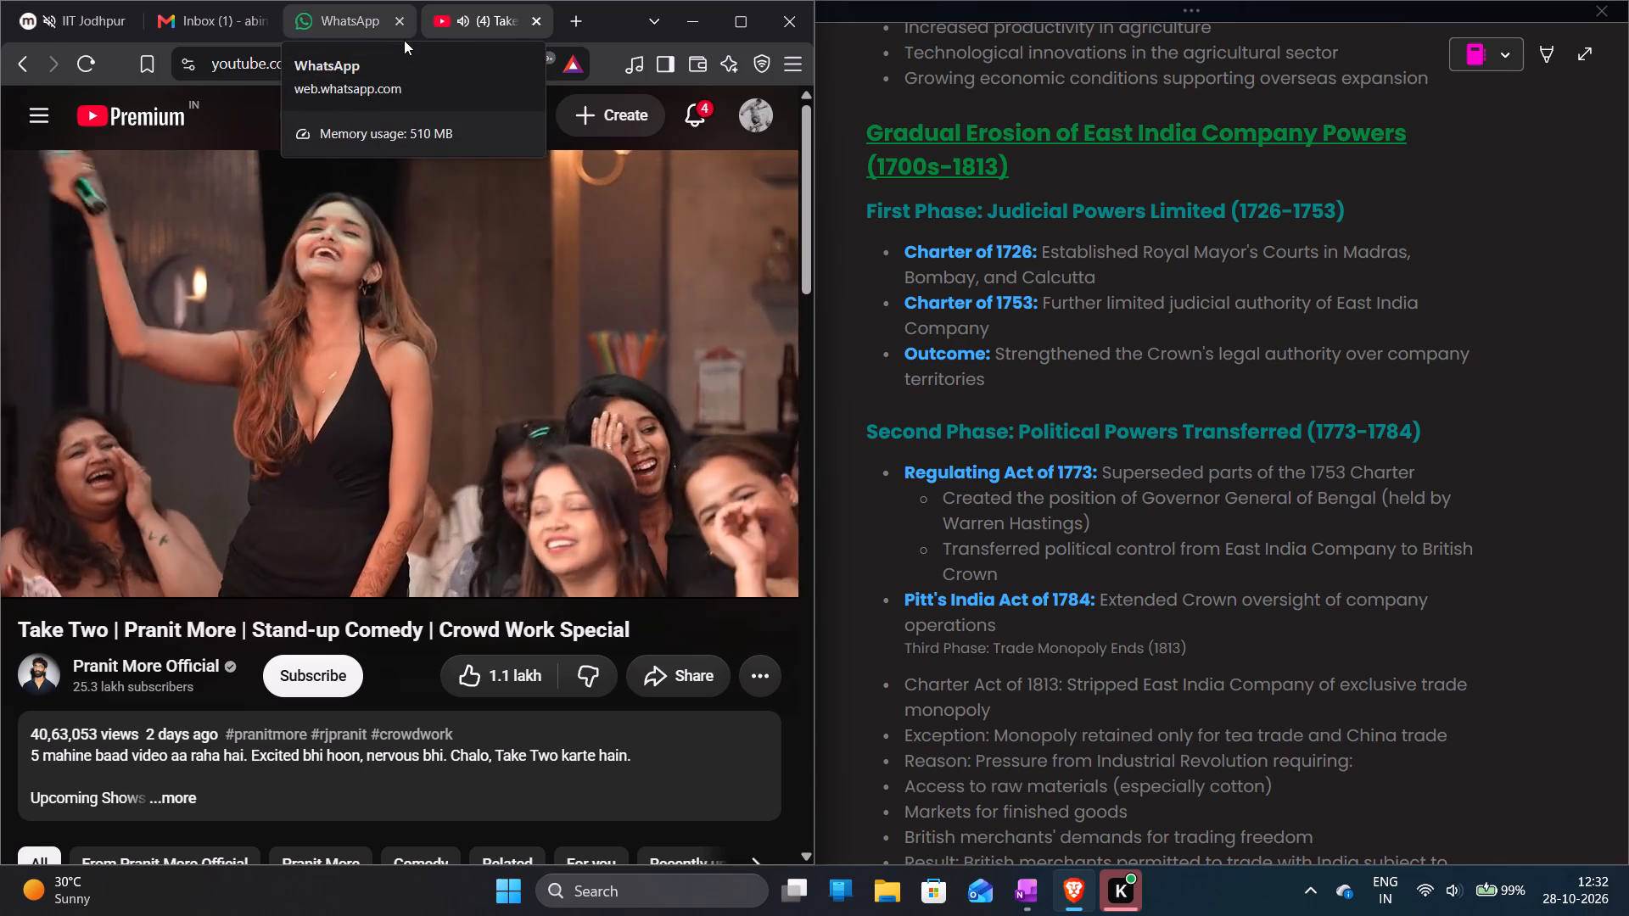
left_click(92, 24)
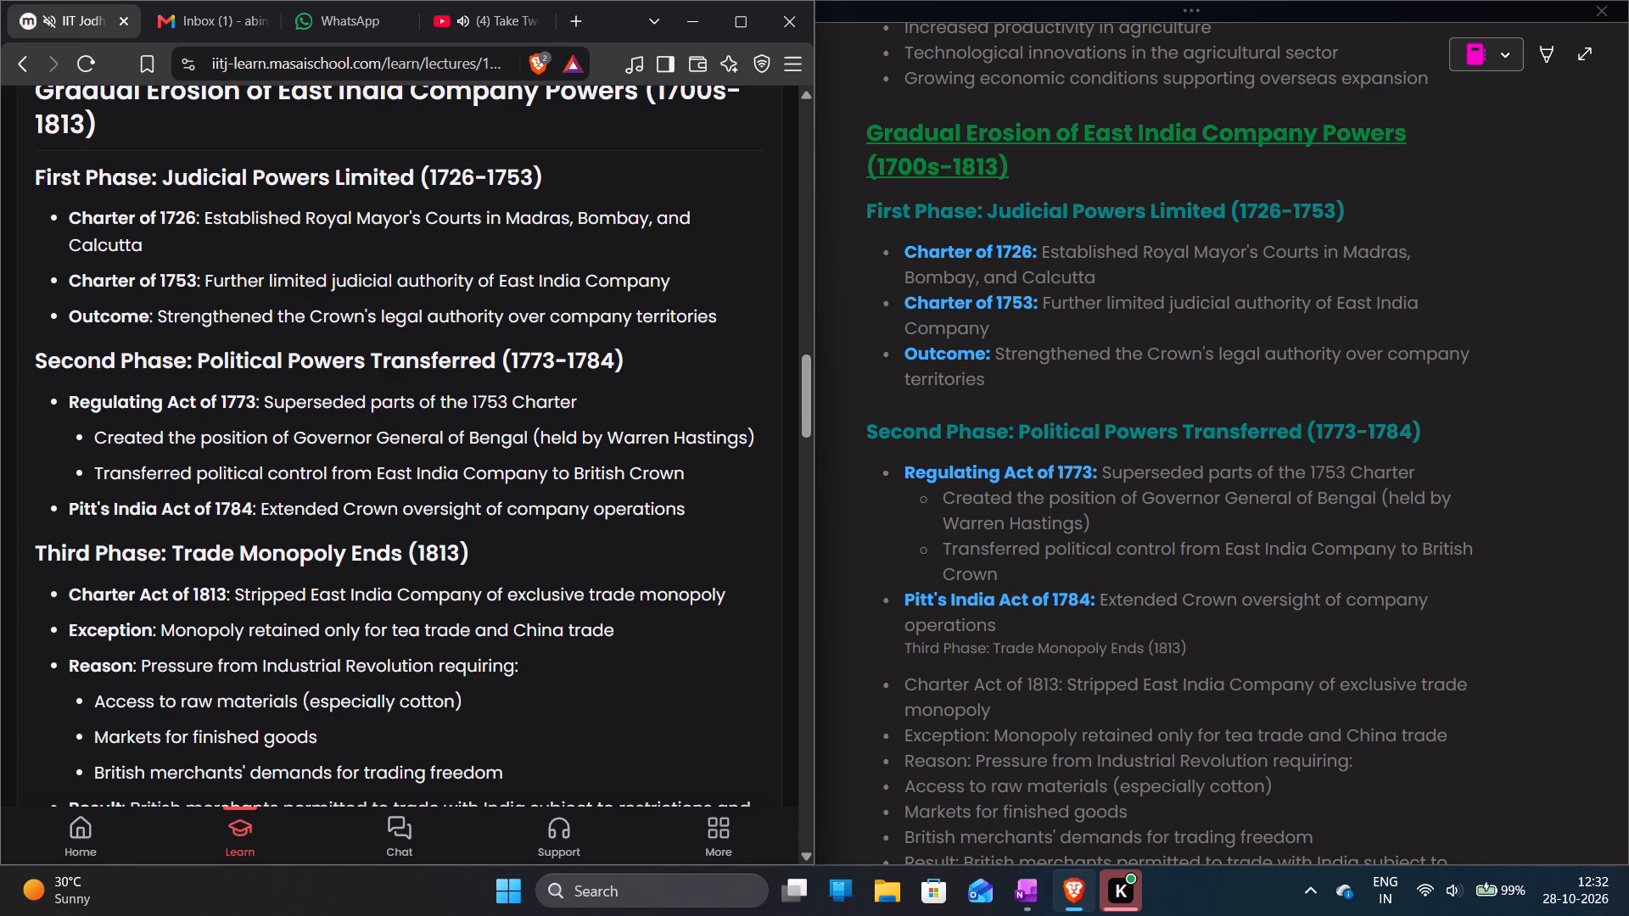
Insert a blank line above "Third Phase: Trade Monopoly Ends (1813)" and remove that line's indent so it aligns with the other phase subheadings.
scroll(1125, 475, "down", 2)
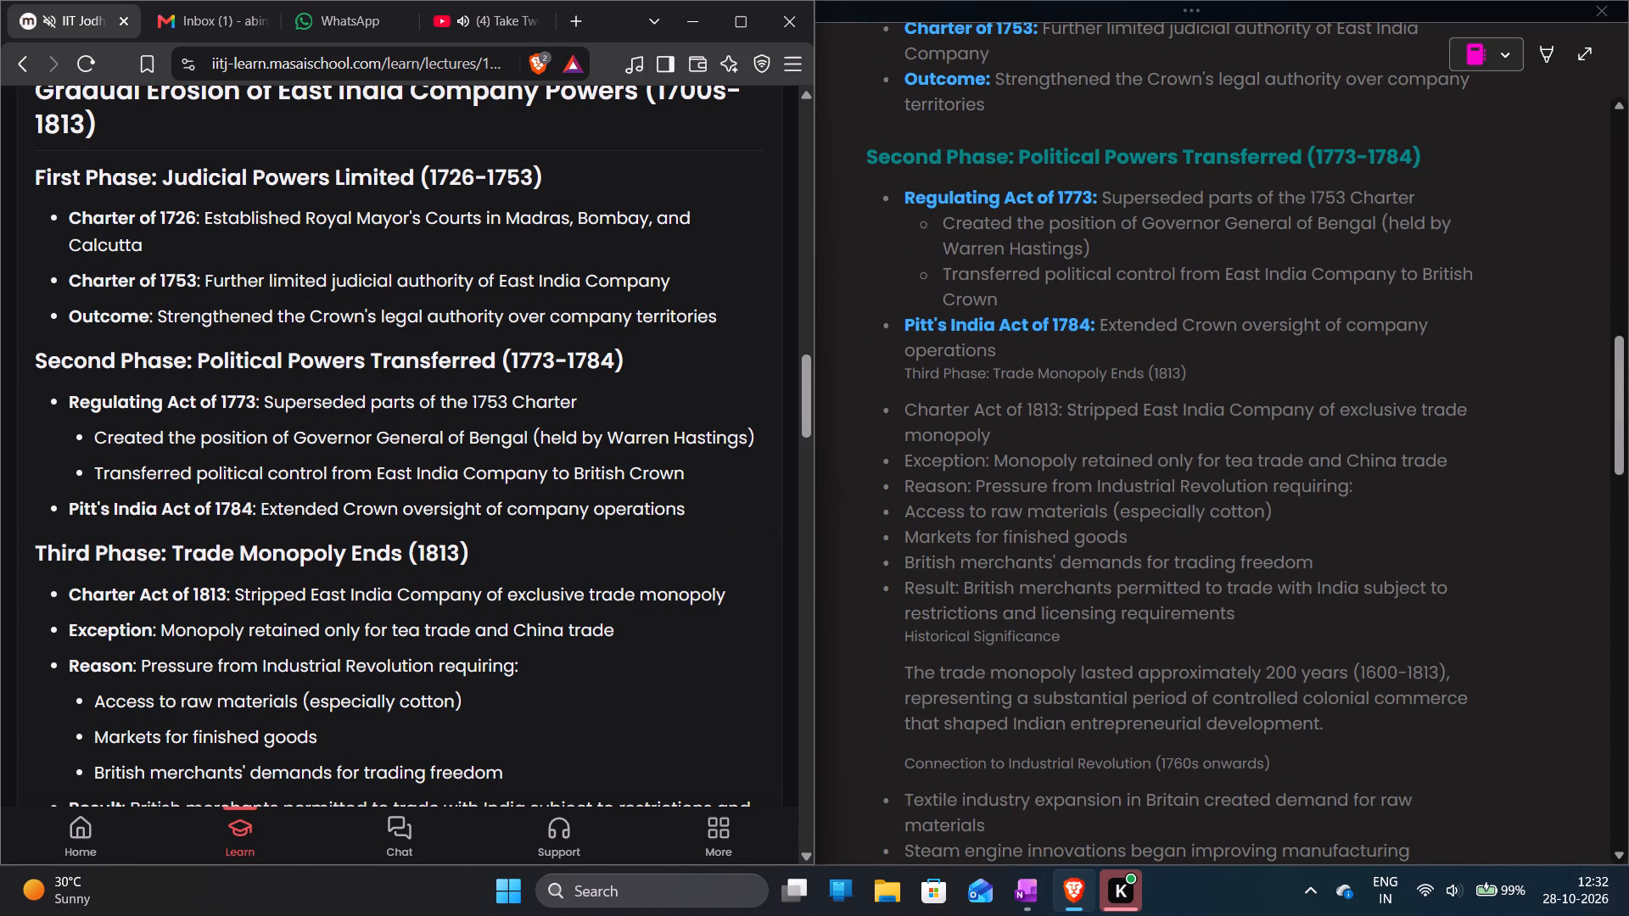
left_click(1018, 349)
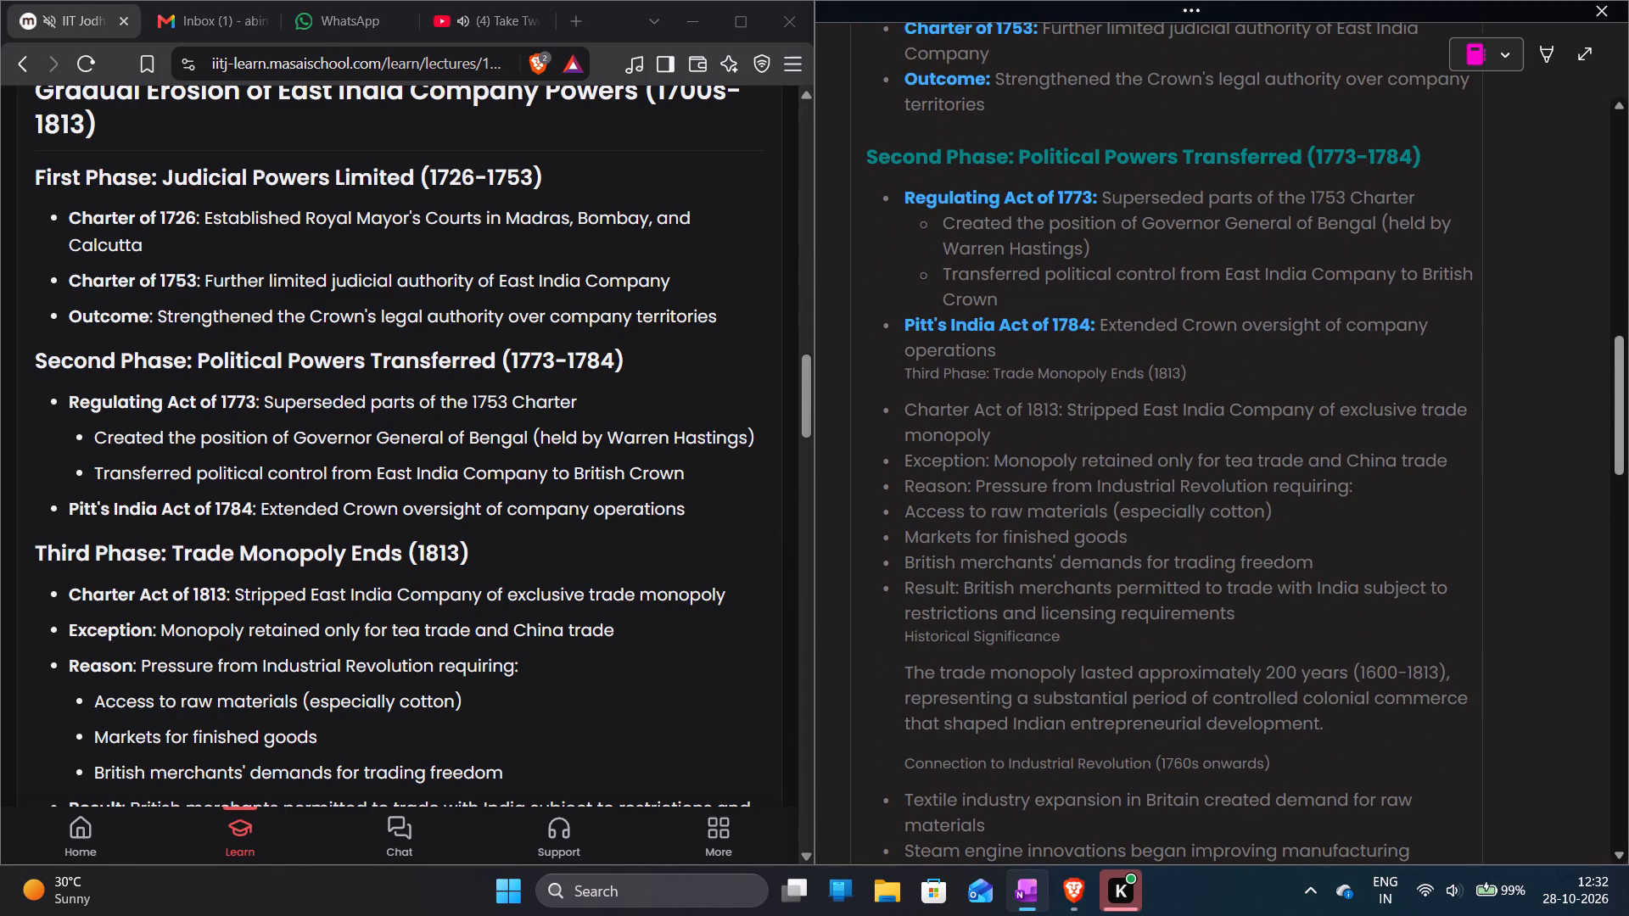
key("Return")
key("BackSpace")
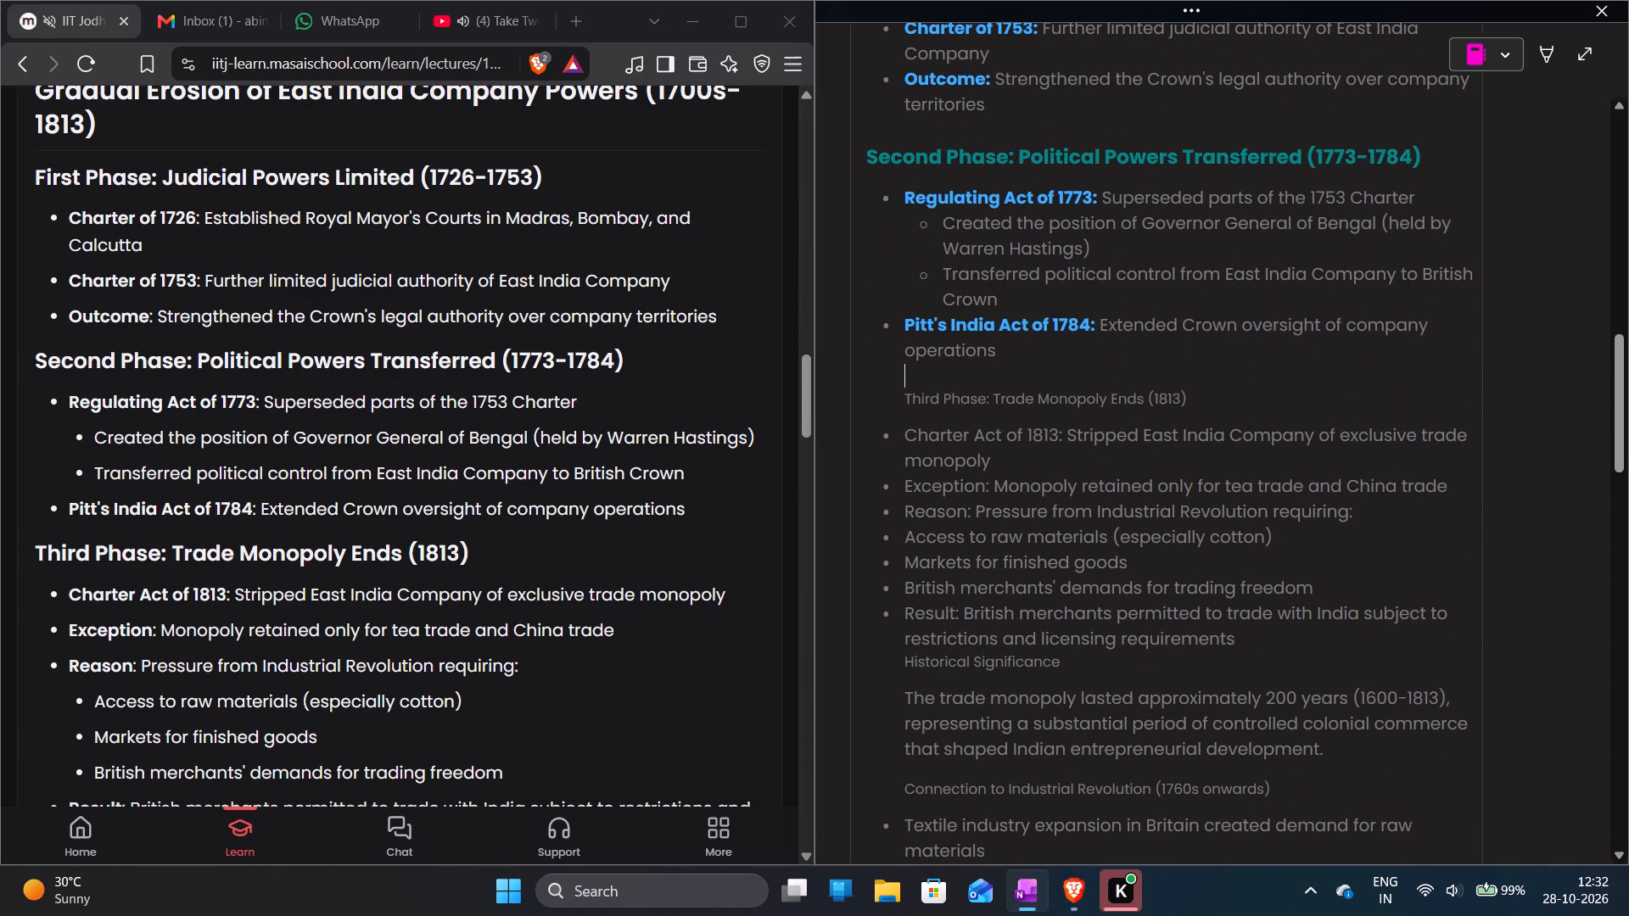
key("Down")
key("BackSpace")
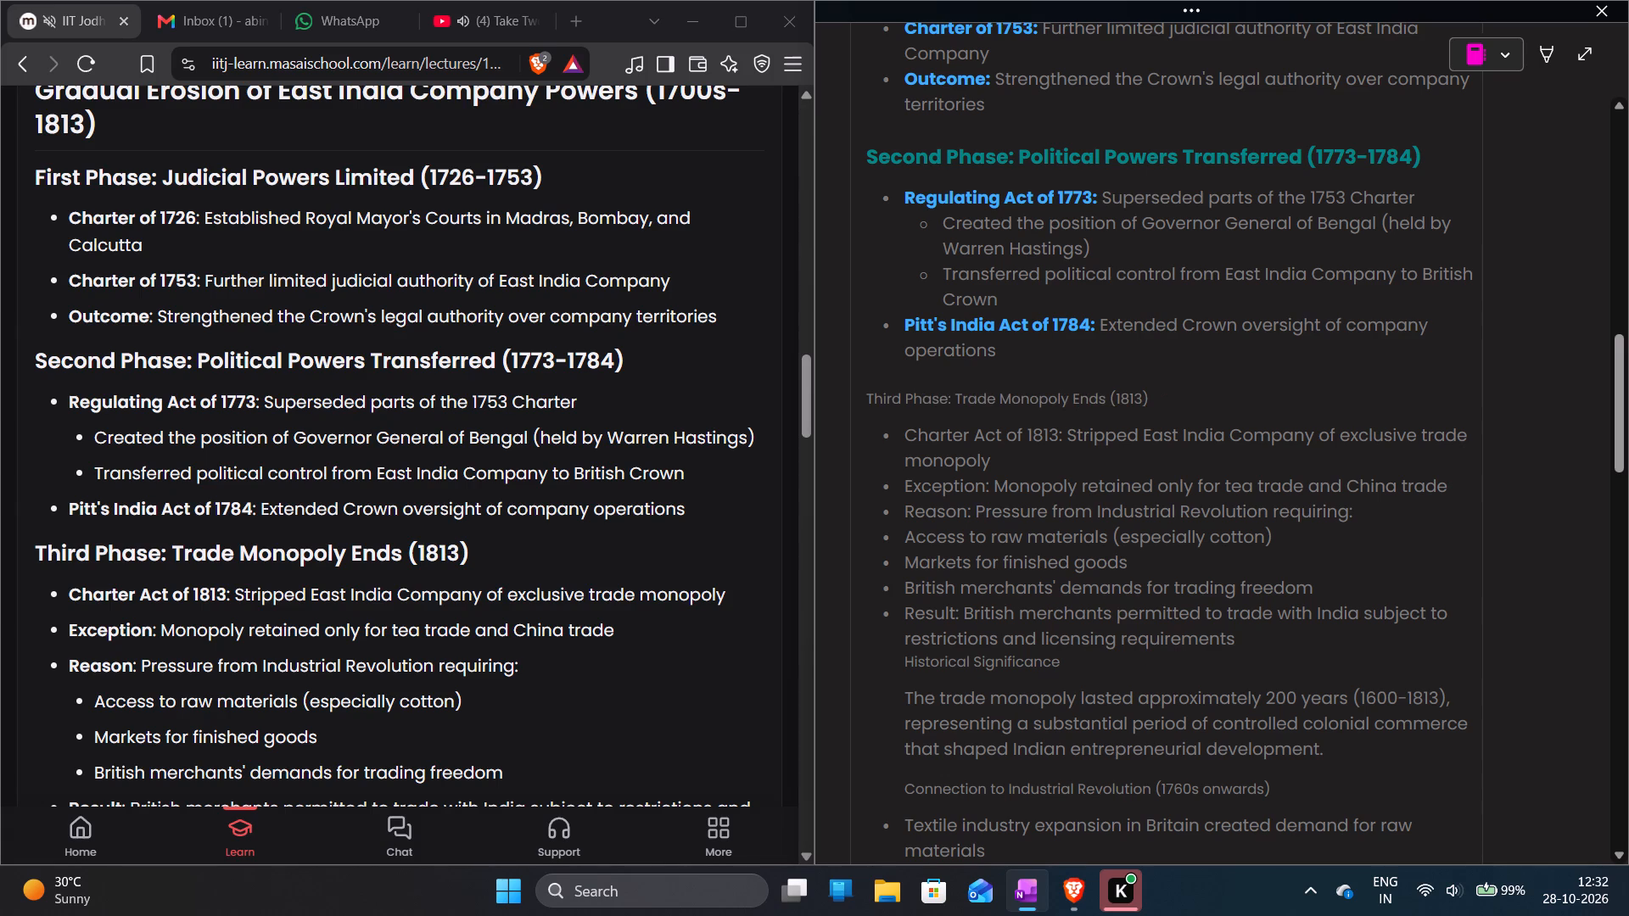
Format the "Third Phase: Trade Monopoly Ends (1813)" line as a size 14, bold, teal subheading.
left_click(490, 30)
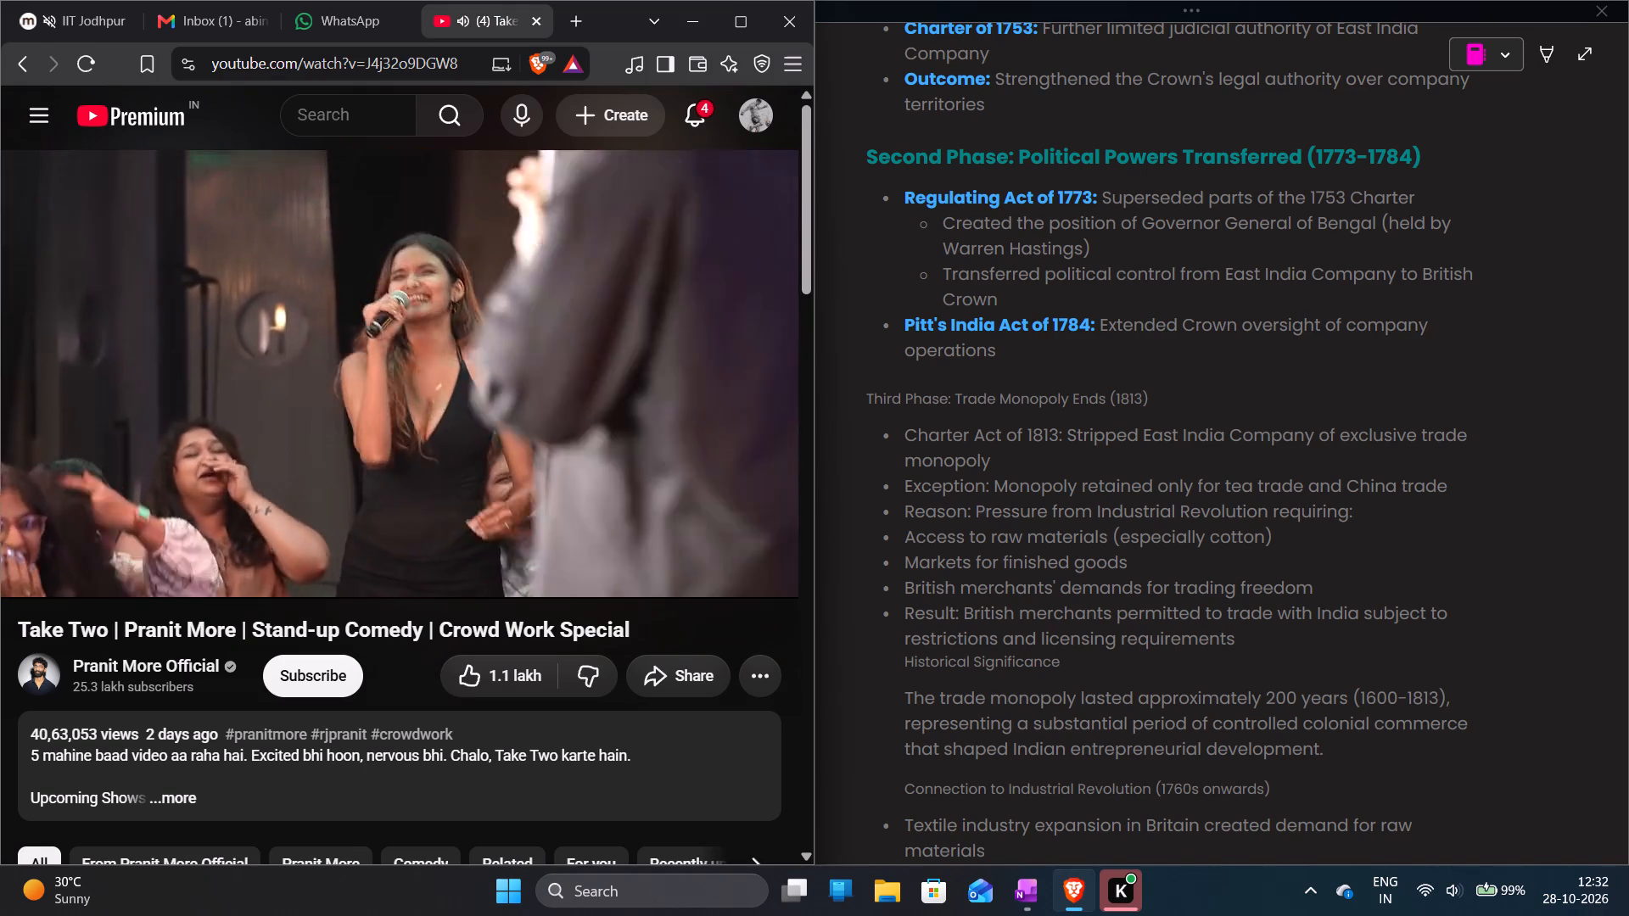
left_click_drag(1158, 390, 1019, 396)
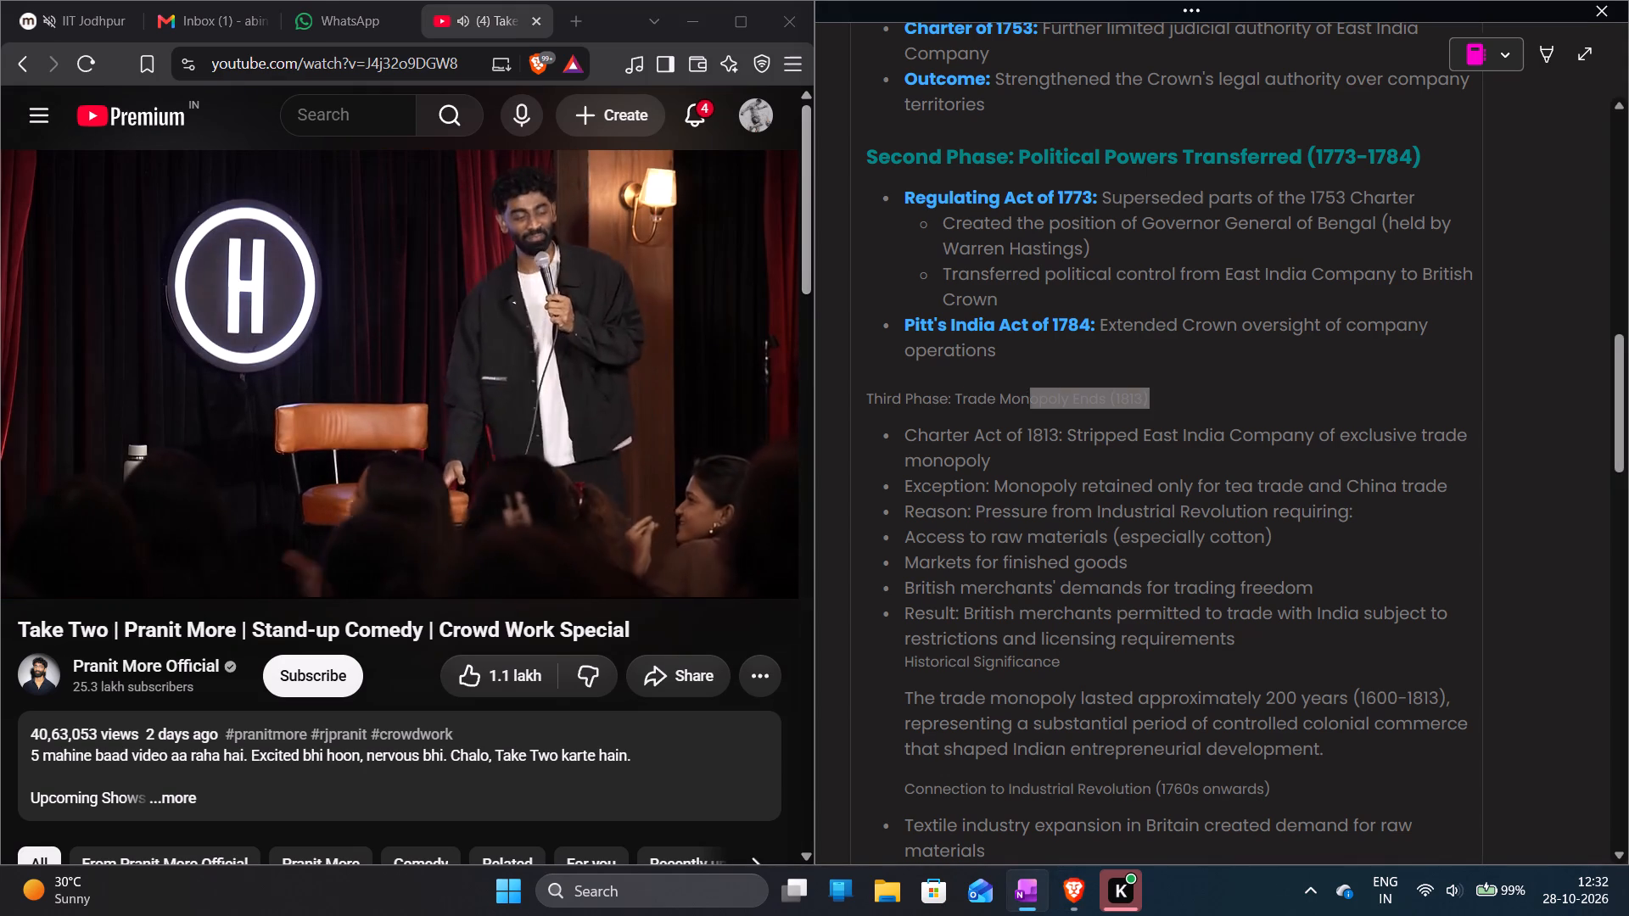
left_click_drag(1019, 396, 870, 394)
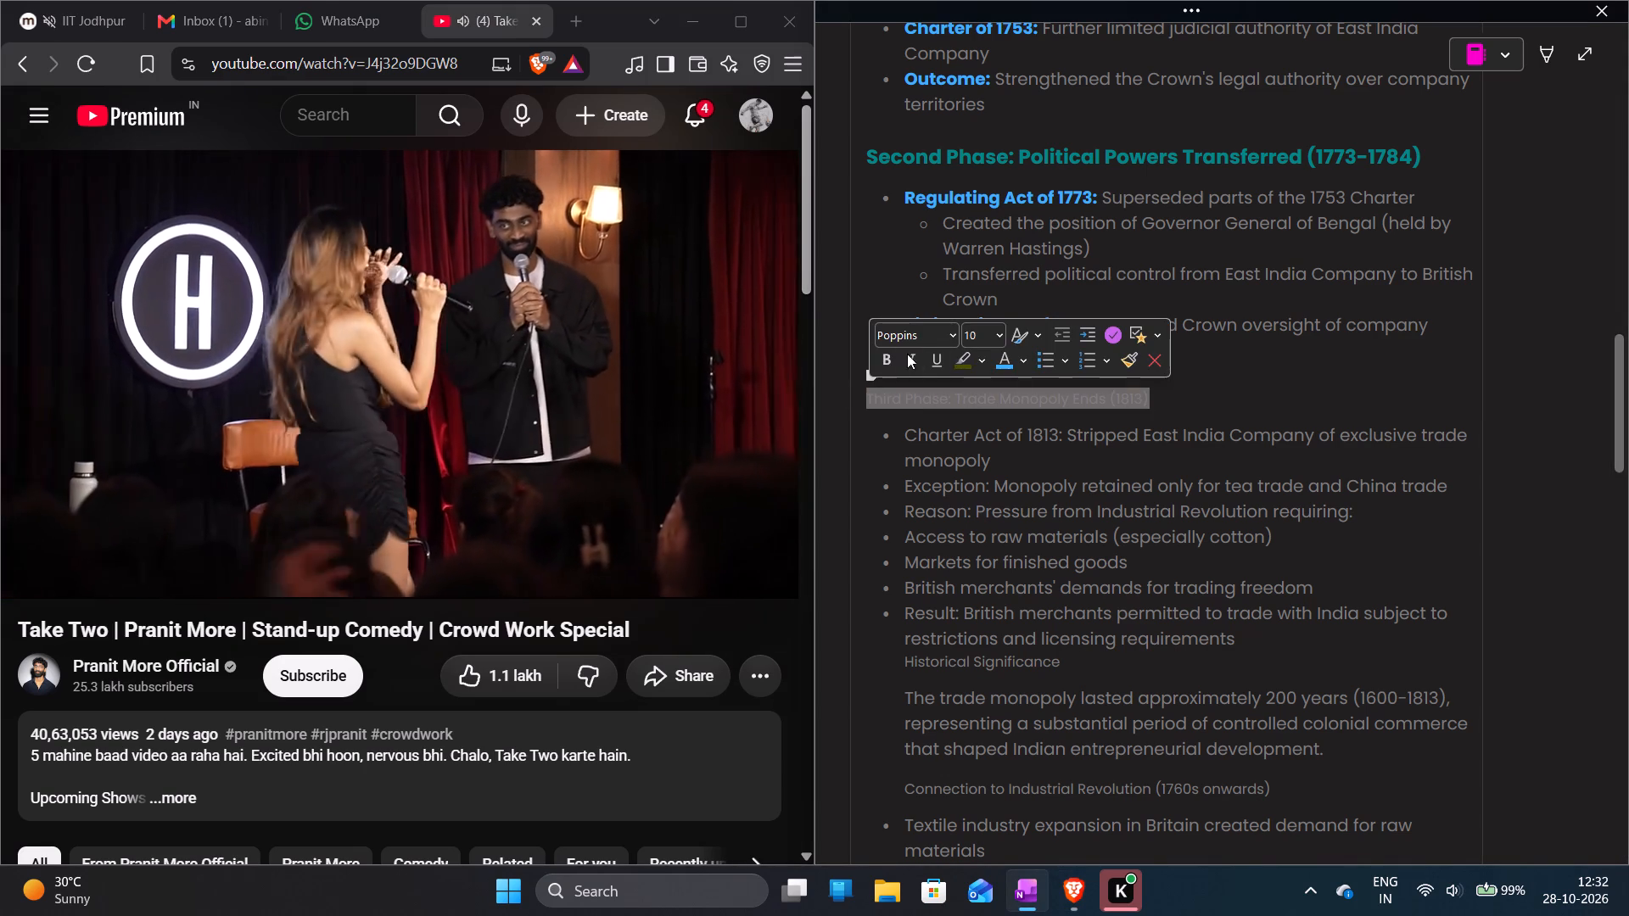
left_click(980, 335)
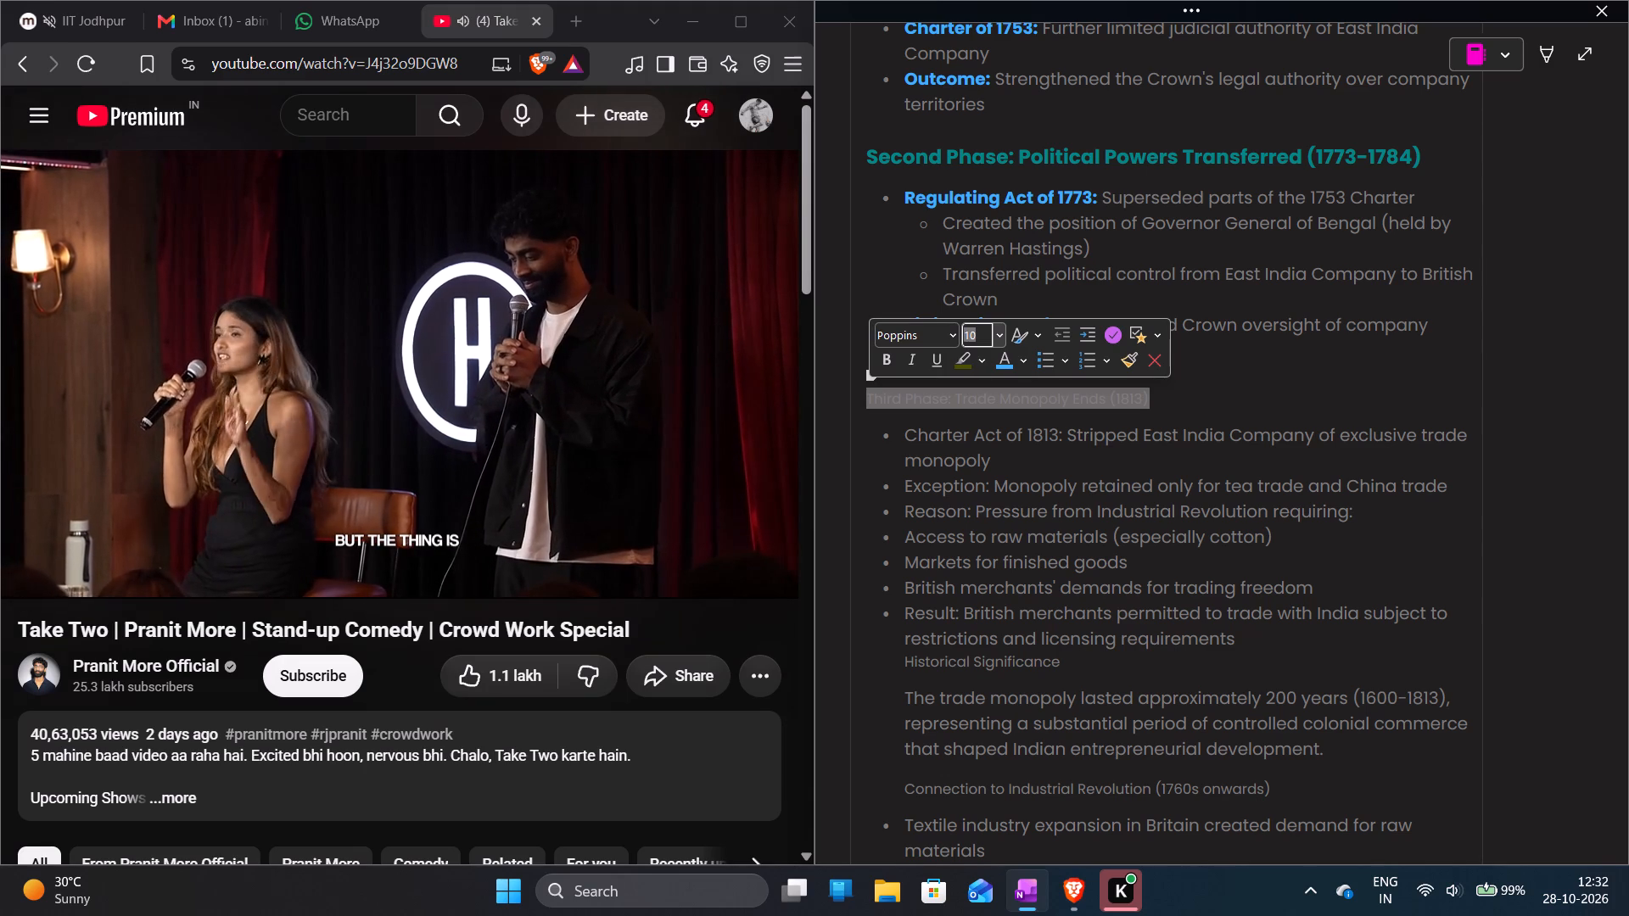
type("16")
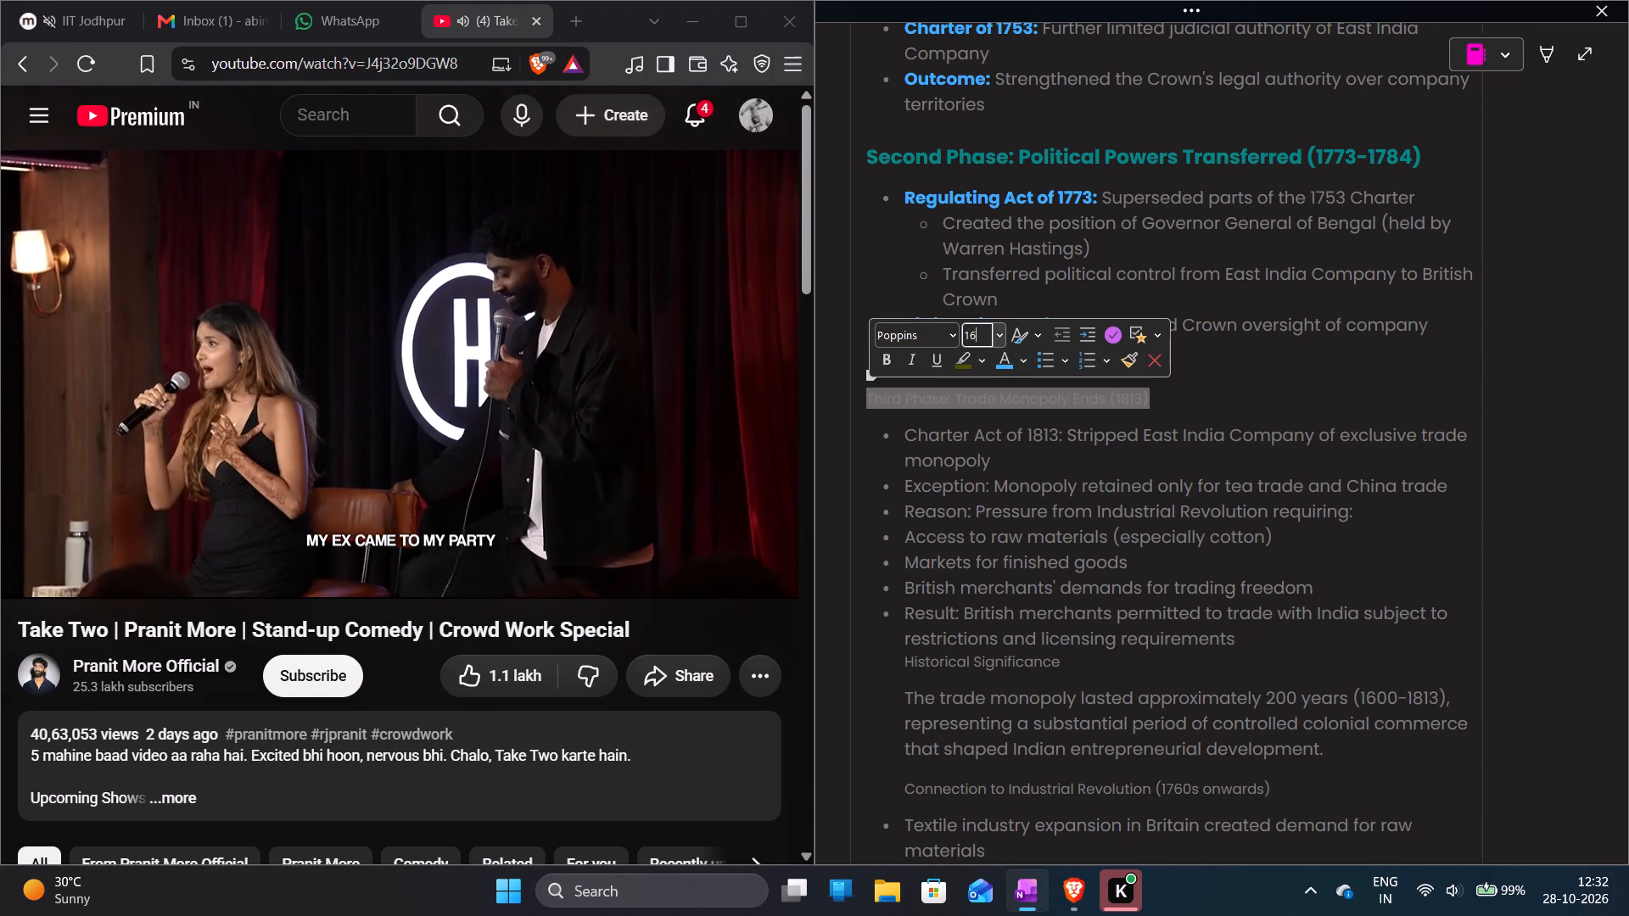
key("Return")
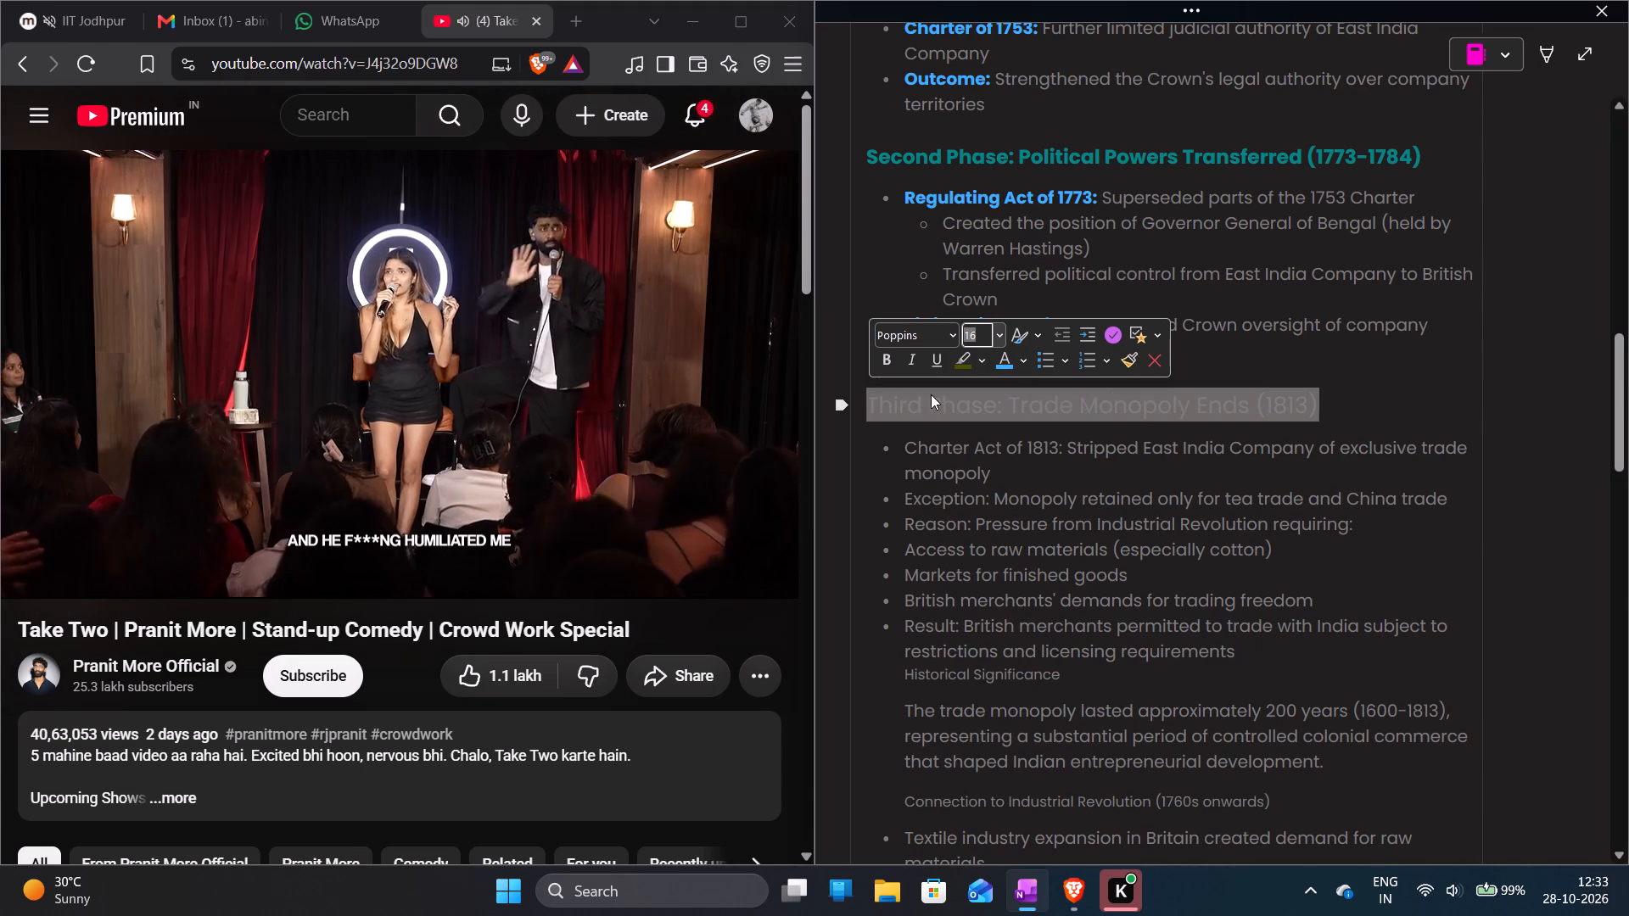
type("14")
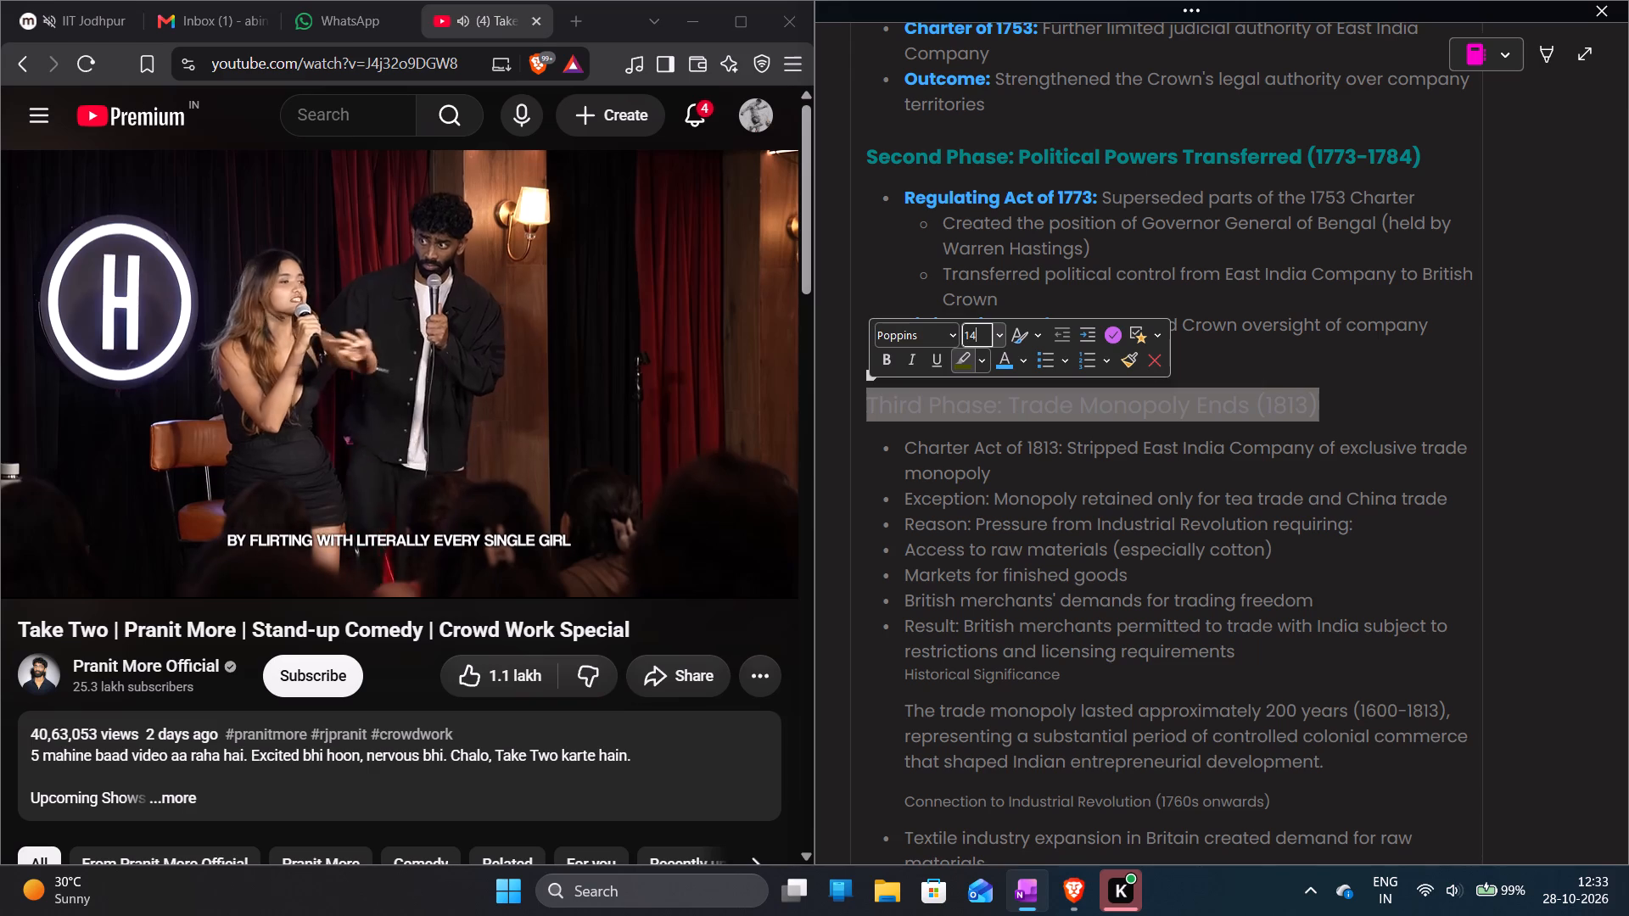
key("Return")
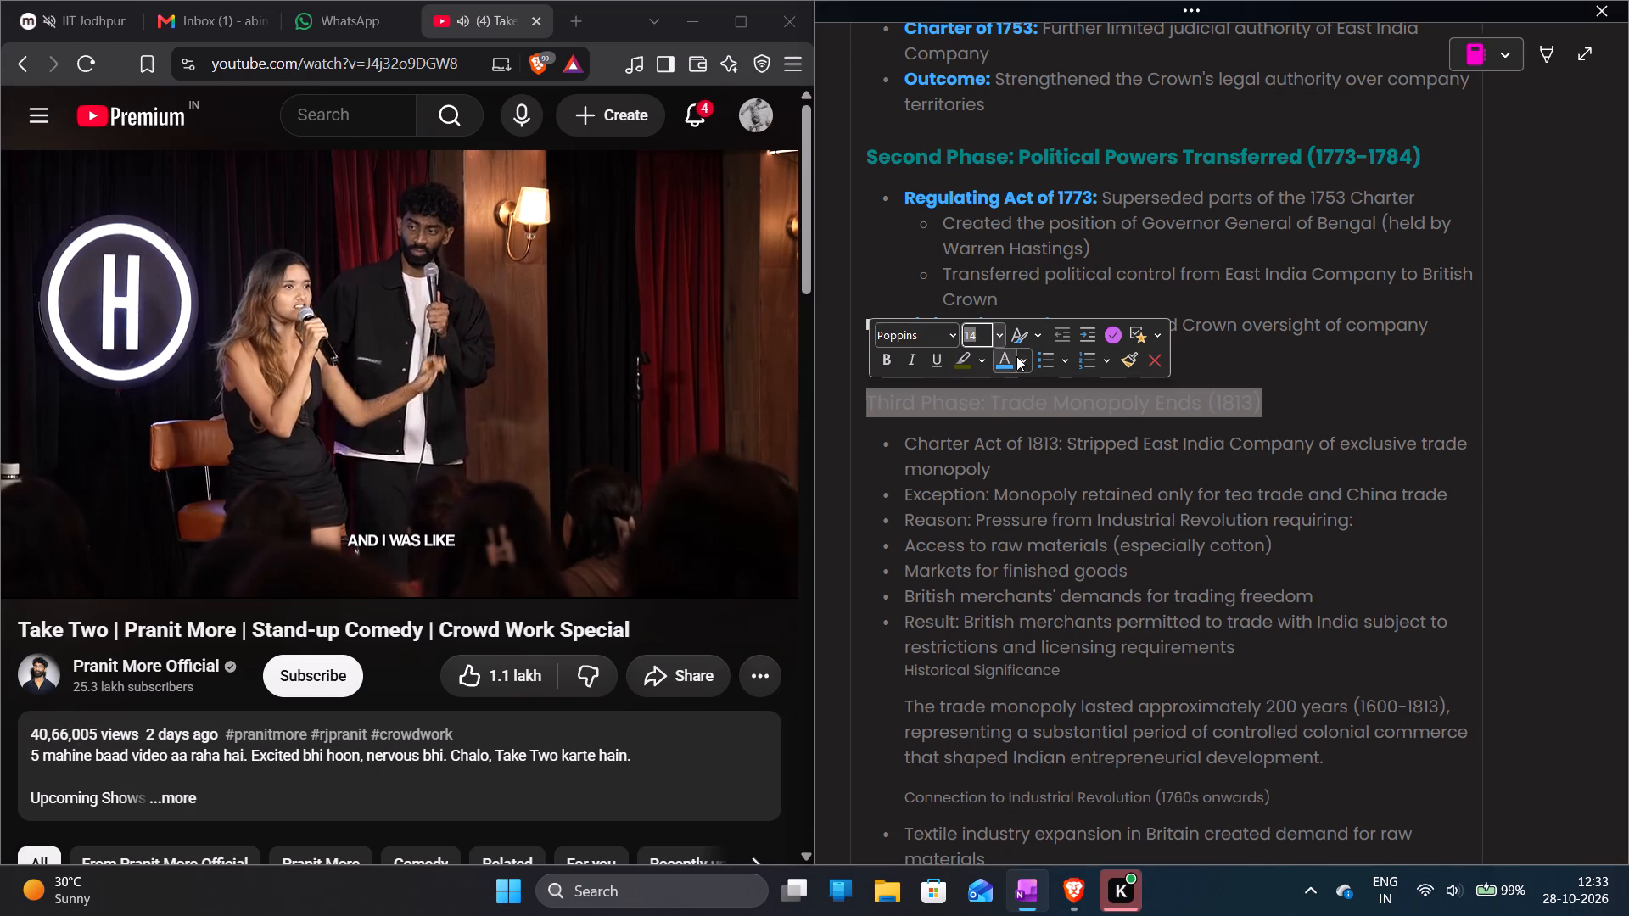
left_click(1024, 365)
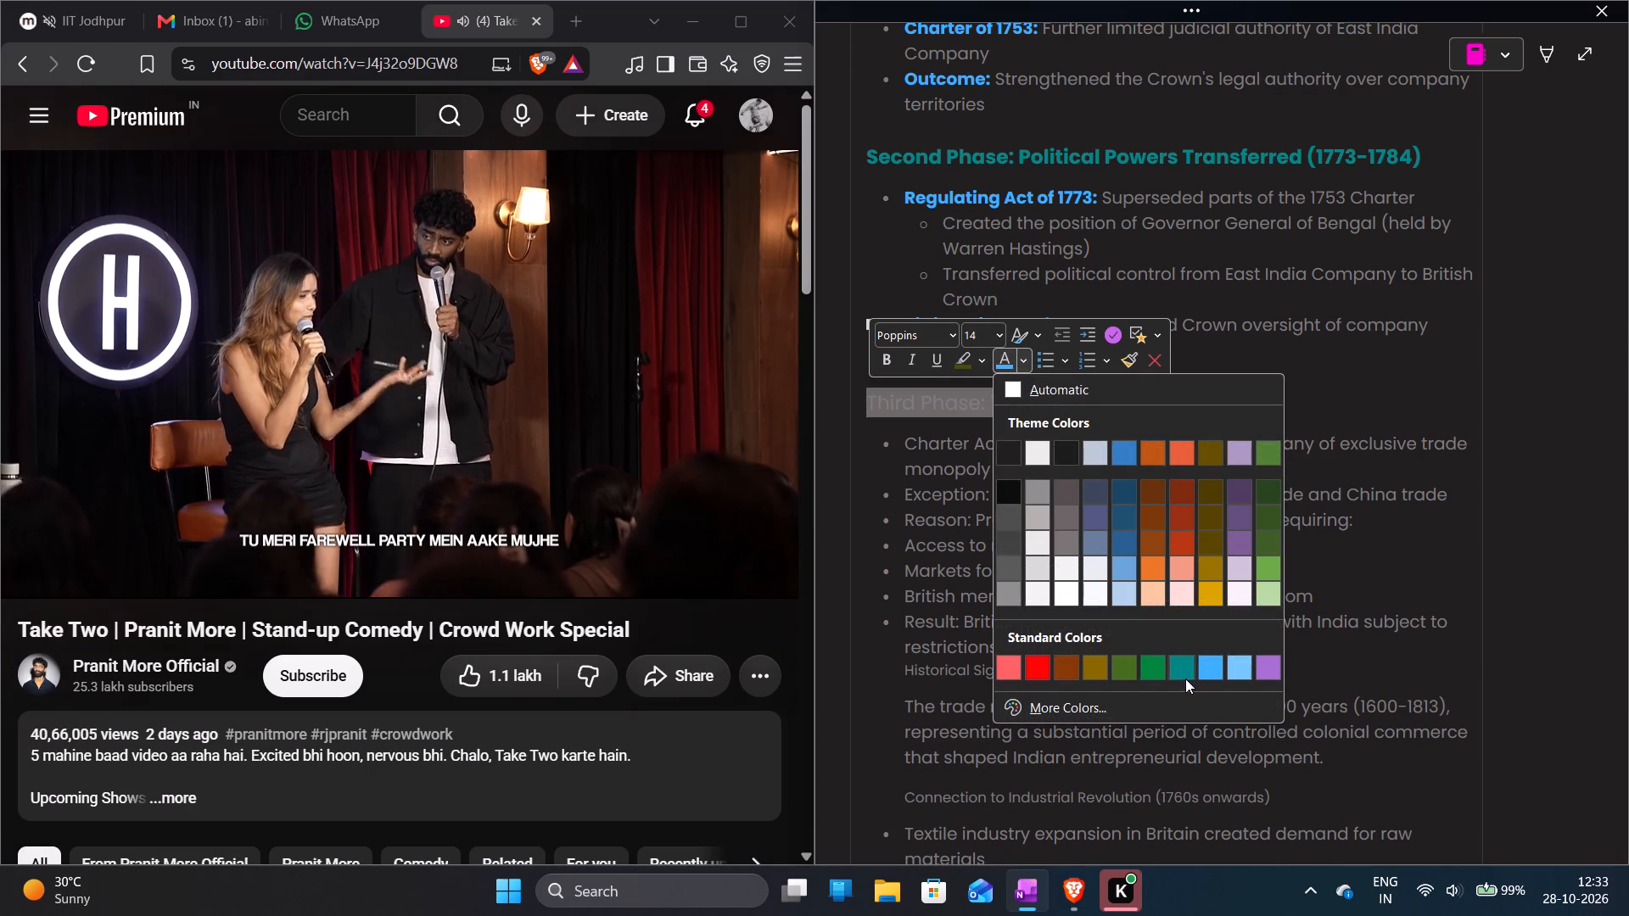
left_click(1174, 671)
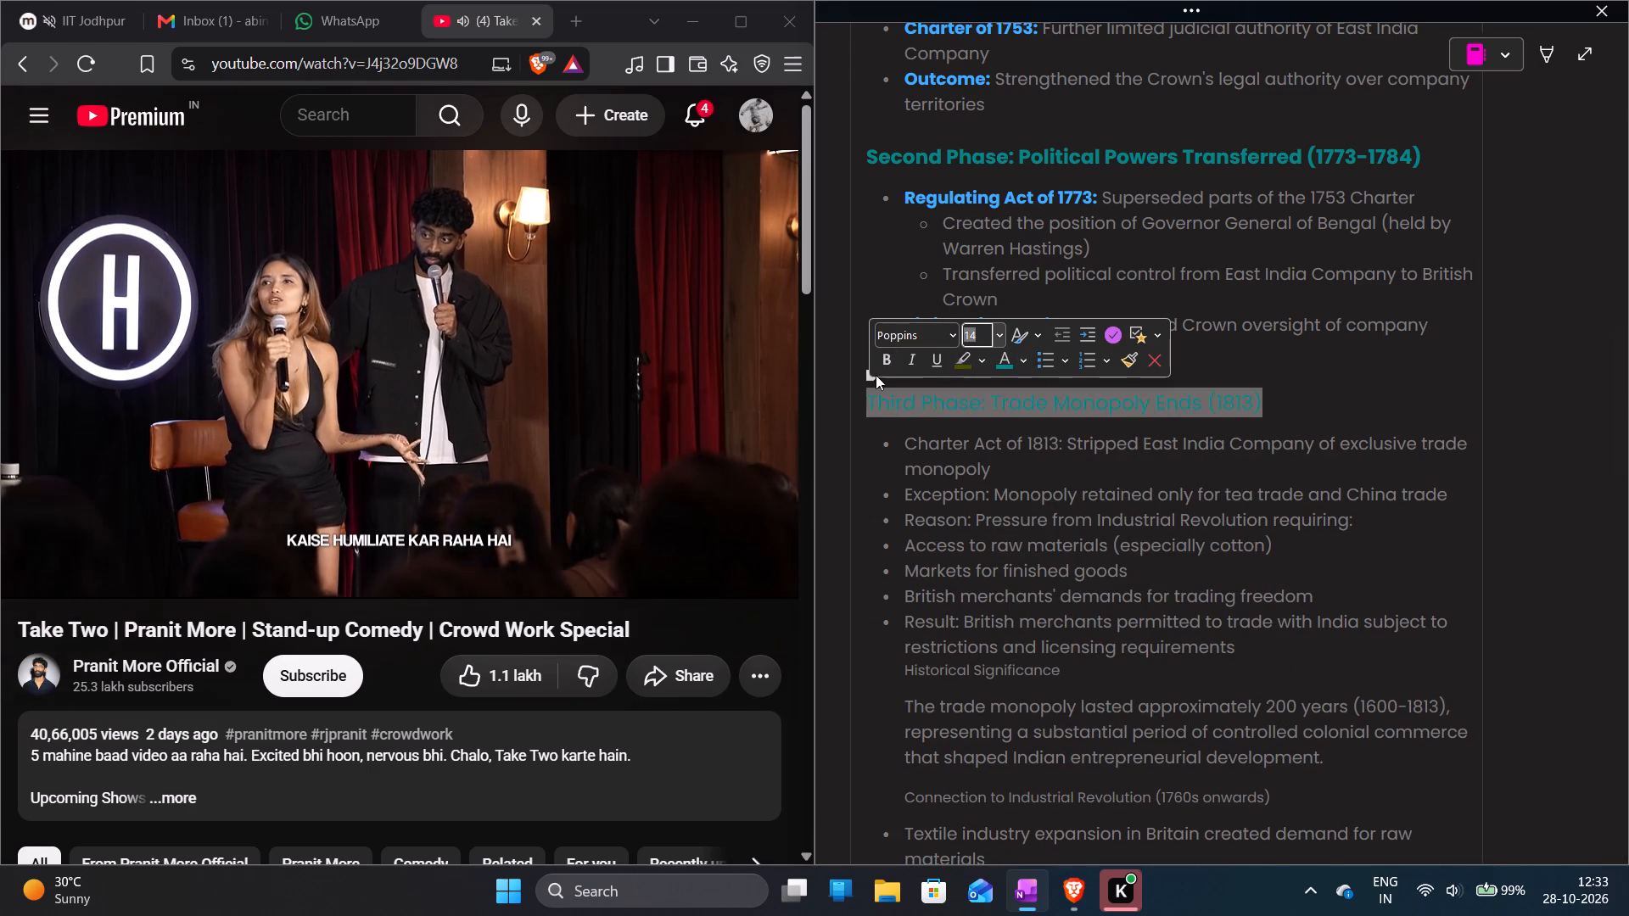
left_click(884, 358)
Make the Third Phase labels "Charter Act of 1813:", "Exception:" and "Reason:" bold and blue.
left_click(1072, 456)
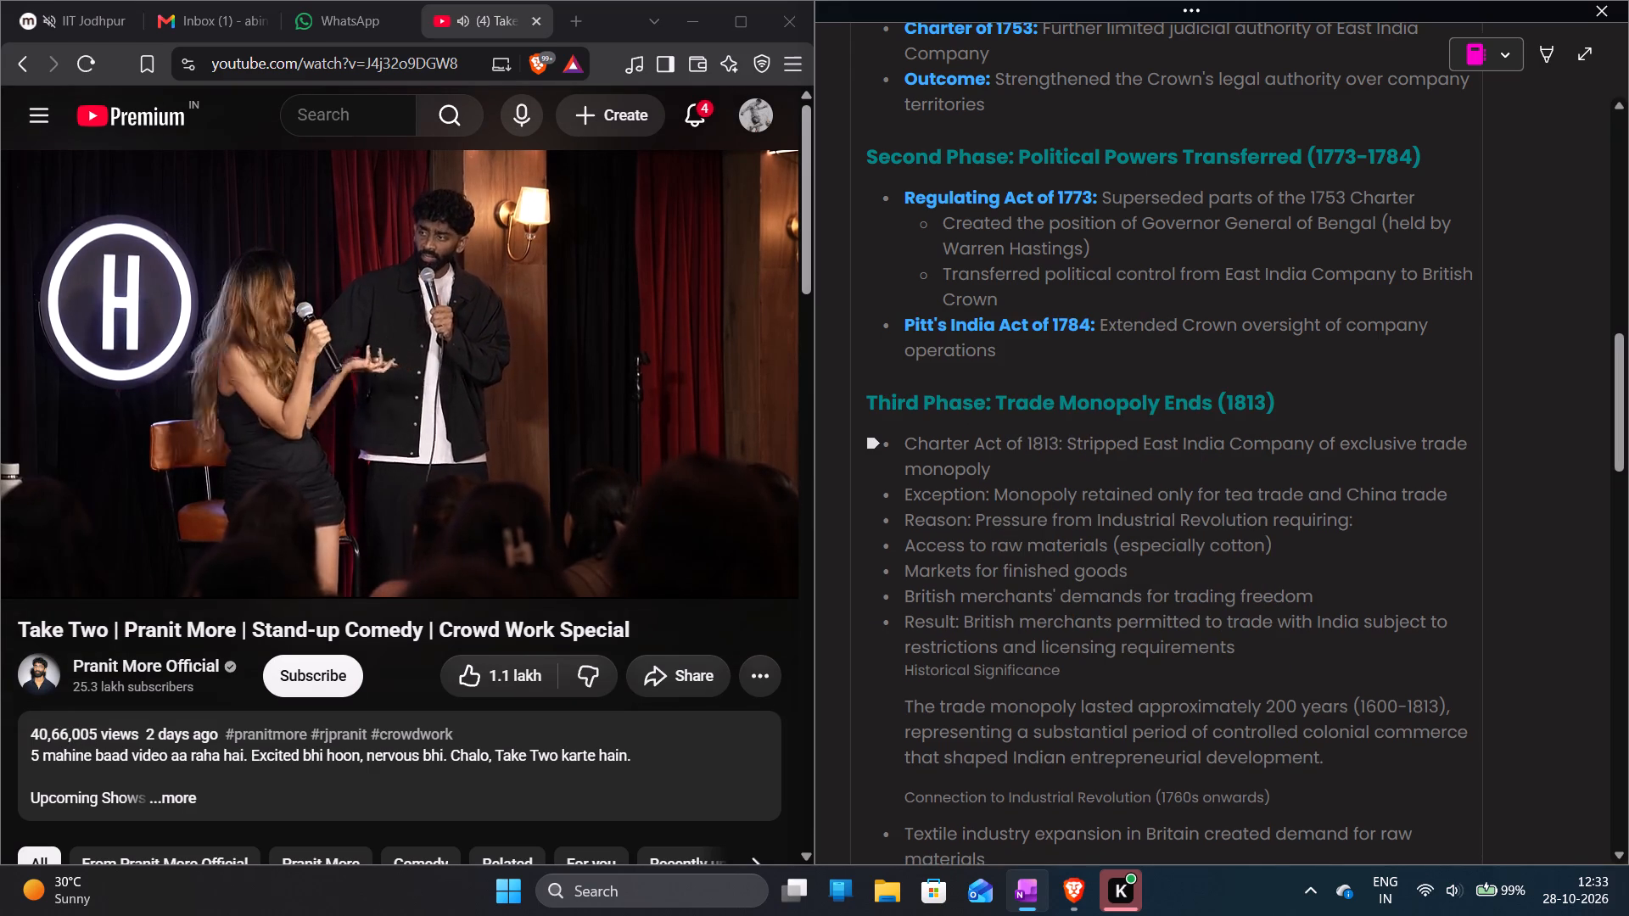
left_click_drag(1069, 443, 900, 431)
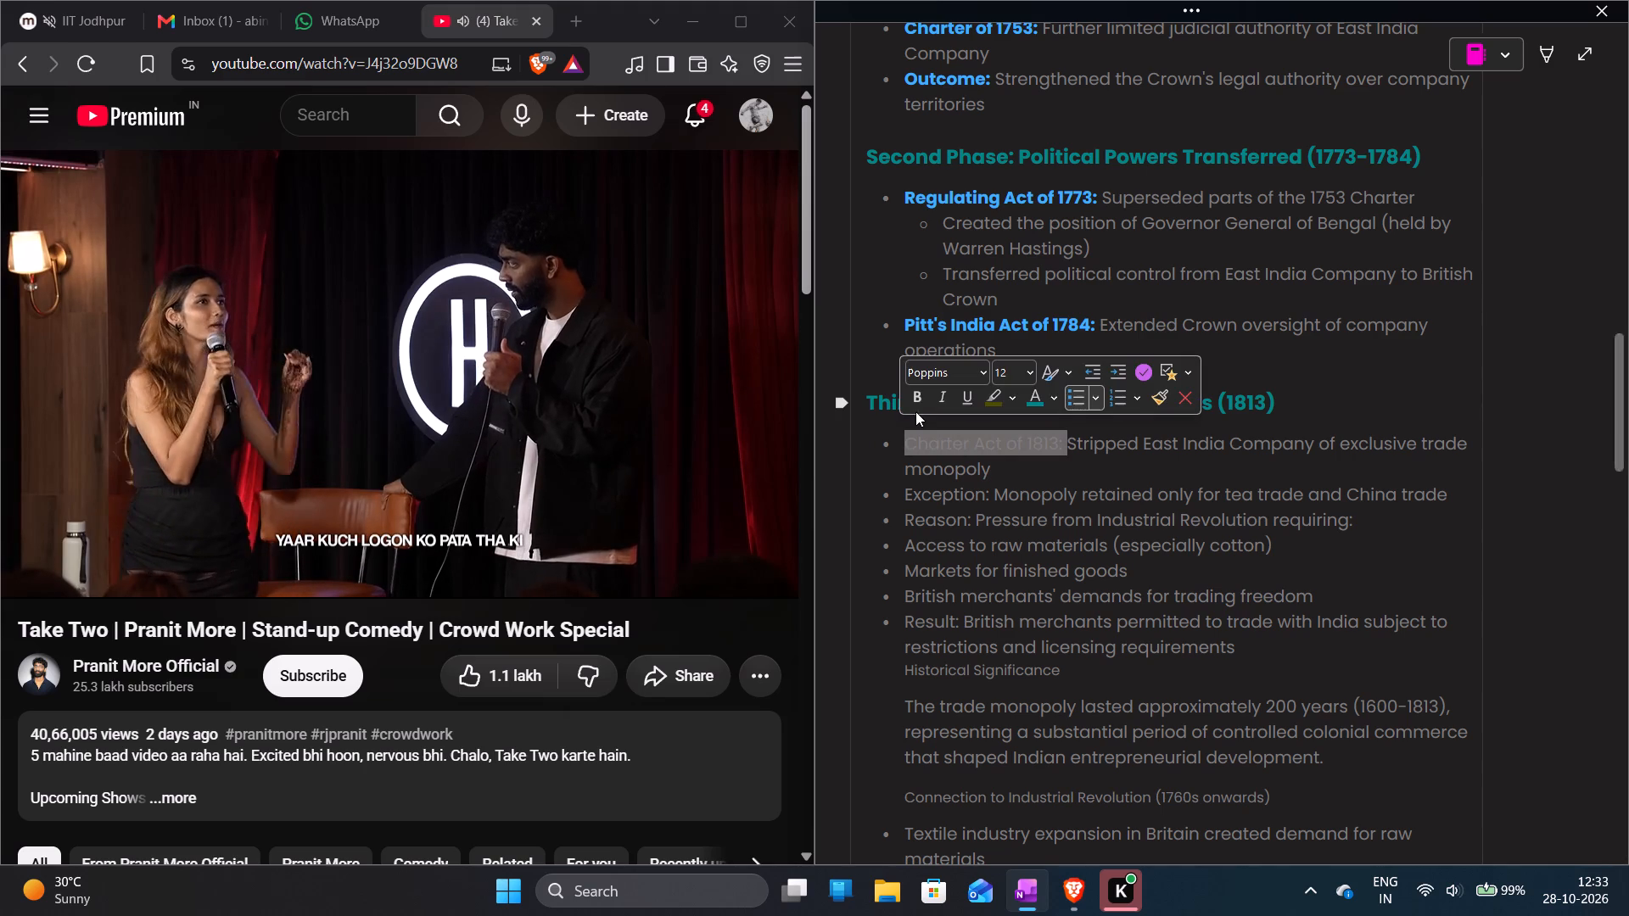
left_click(918, 393)
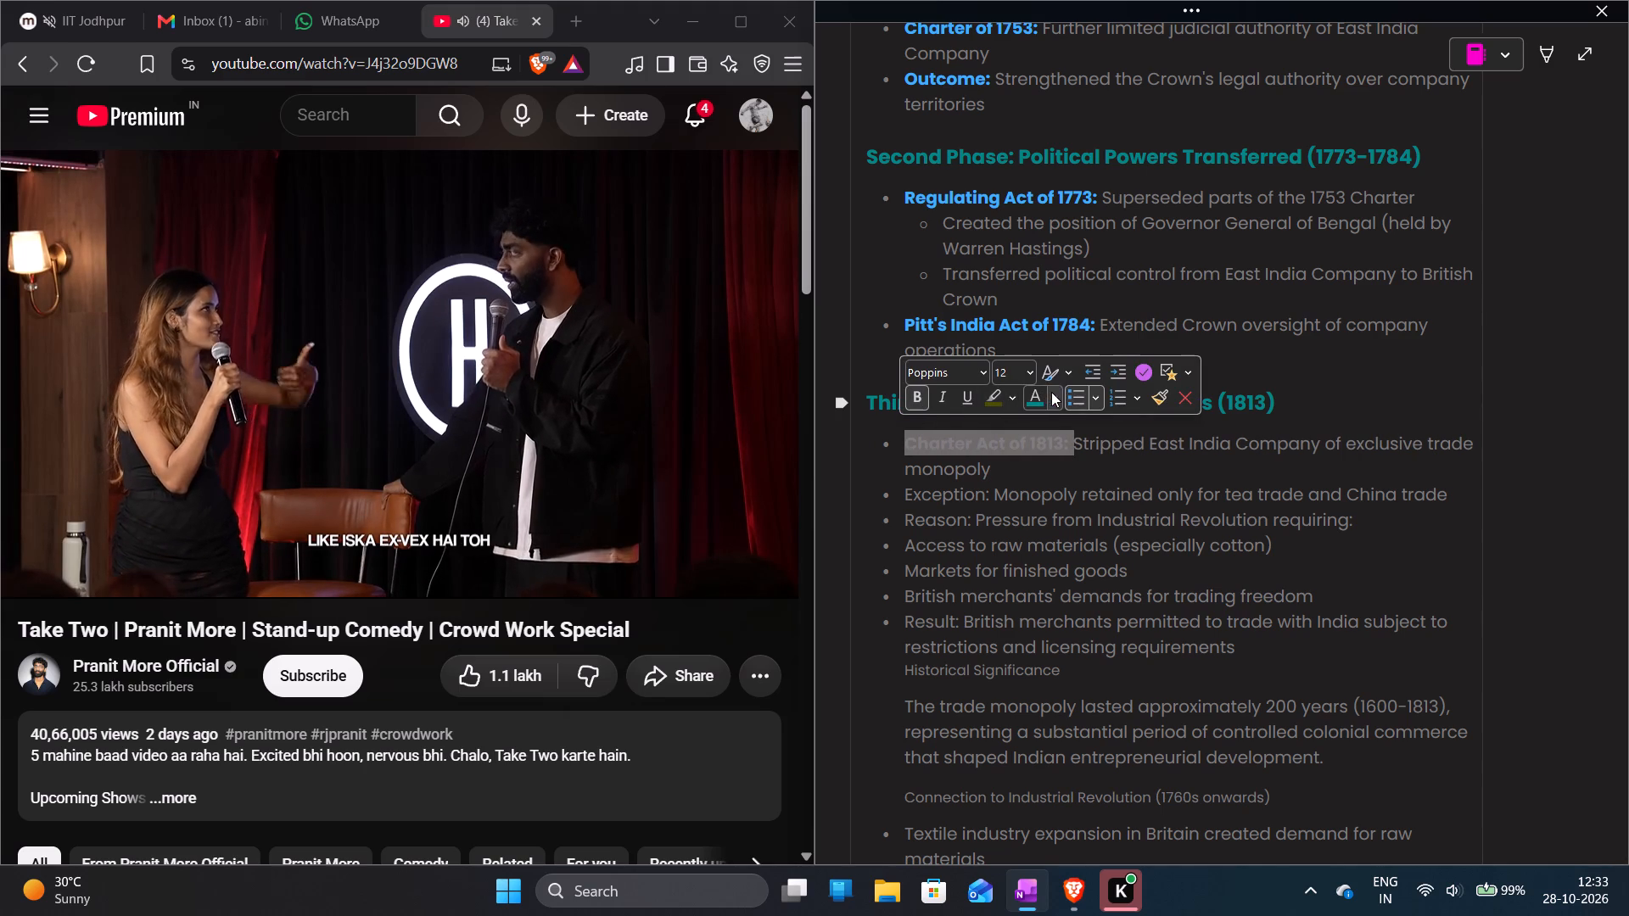
left_click(1055, 392)
left_click(1235, 703)
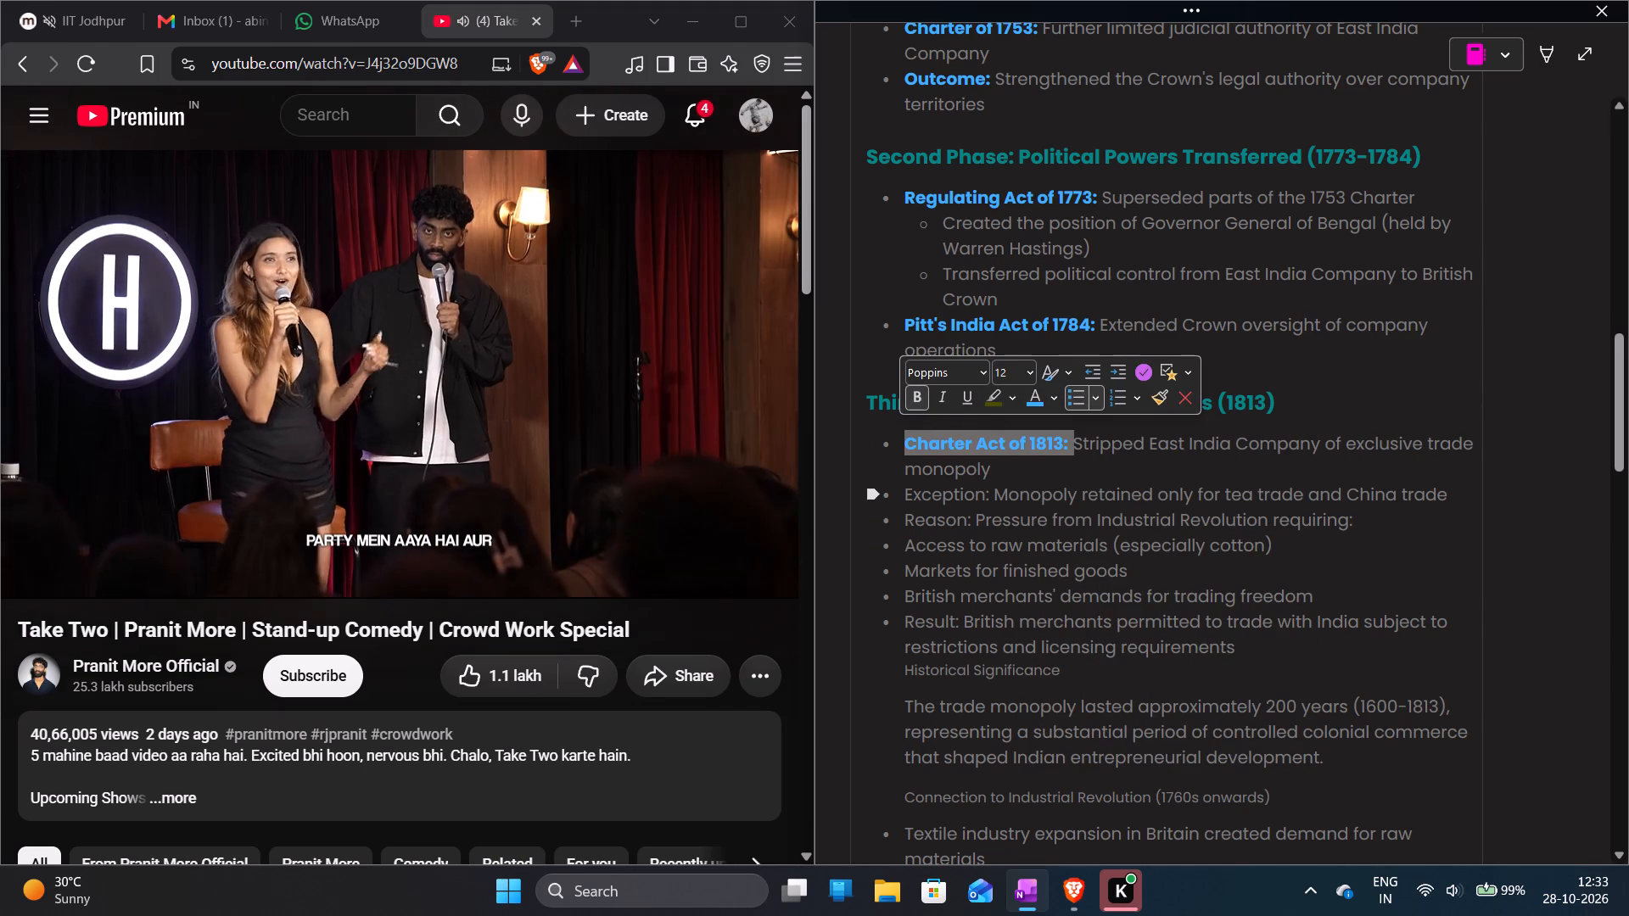
left_click_drag(993, 491, 887, 493)
left_click(900, 455)
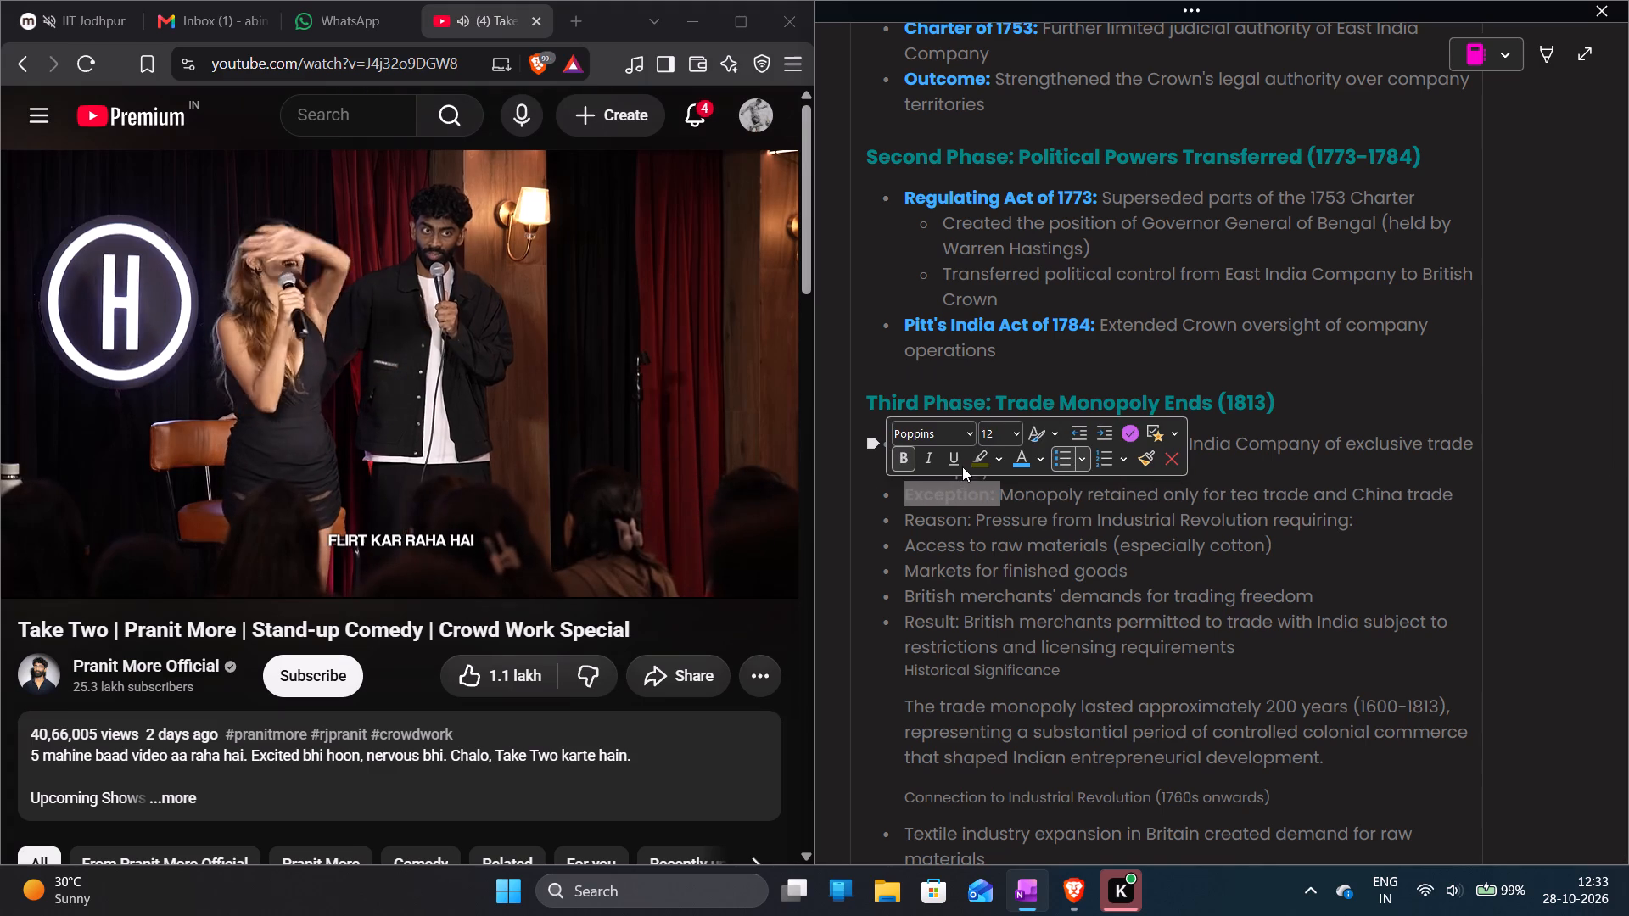
left_click(1025, 461)
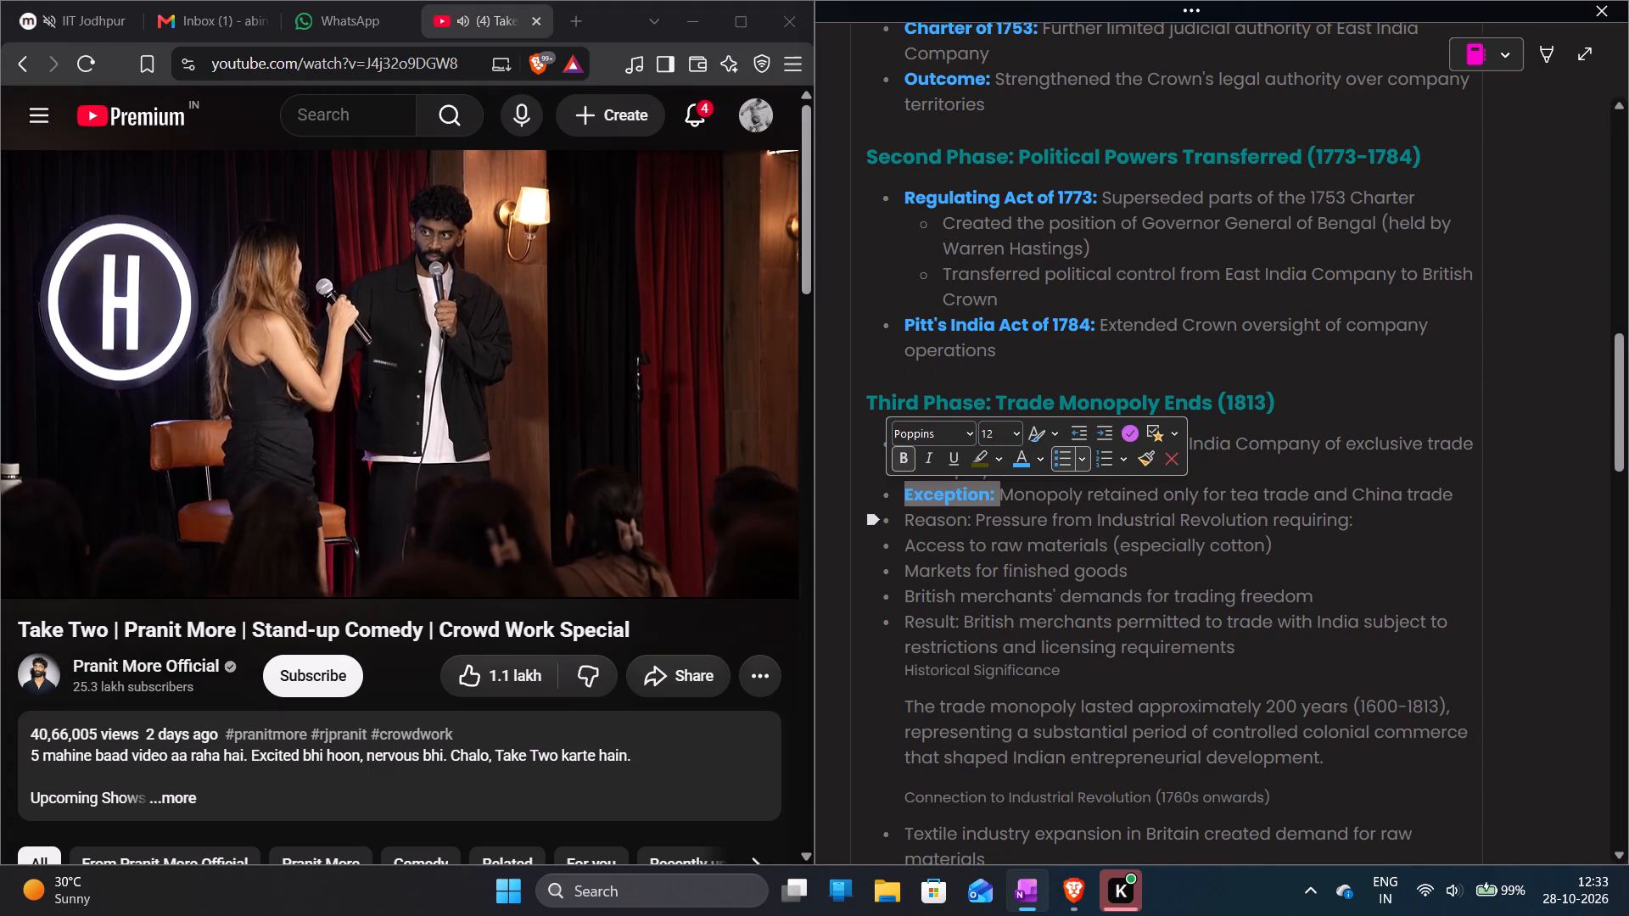
left_click_drag(973, 517, 898, 519)
left_click(911, 487)
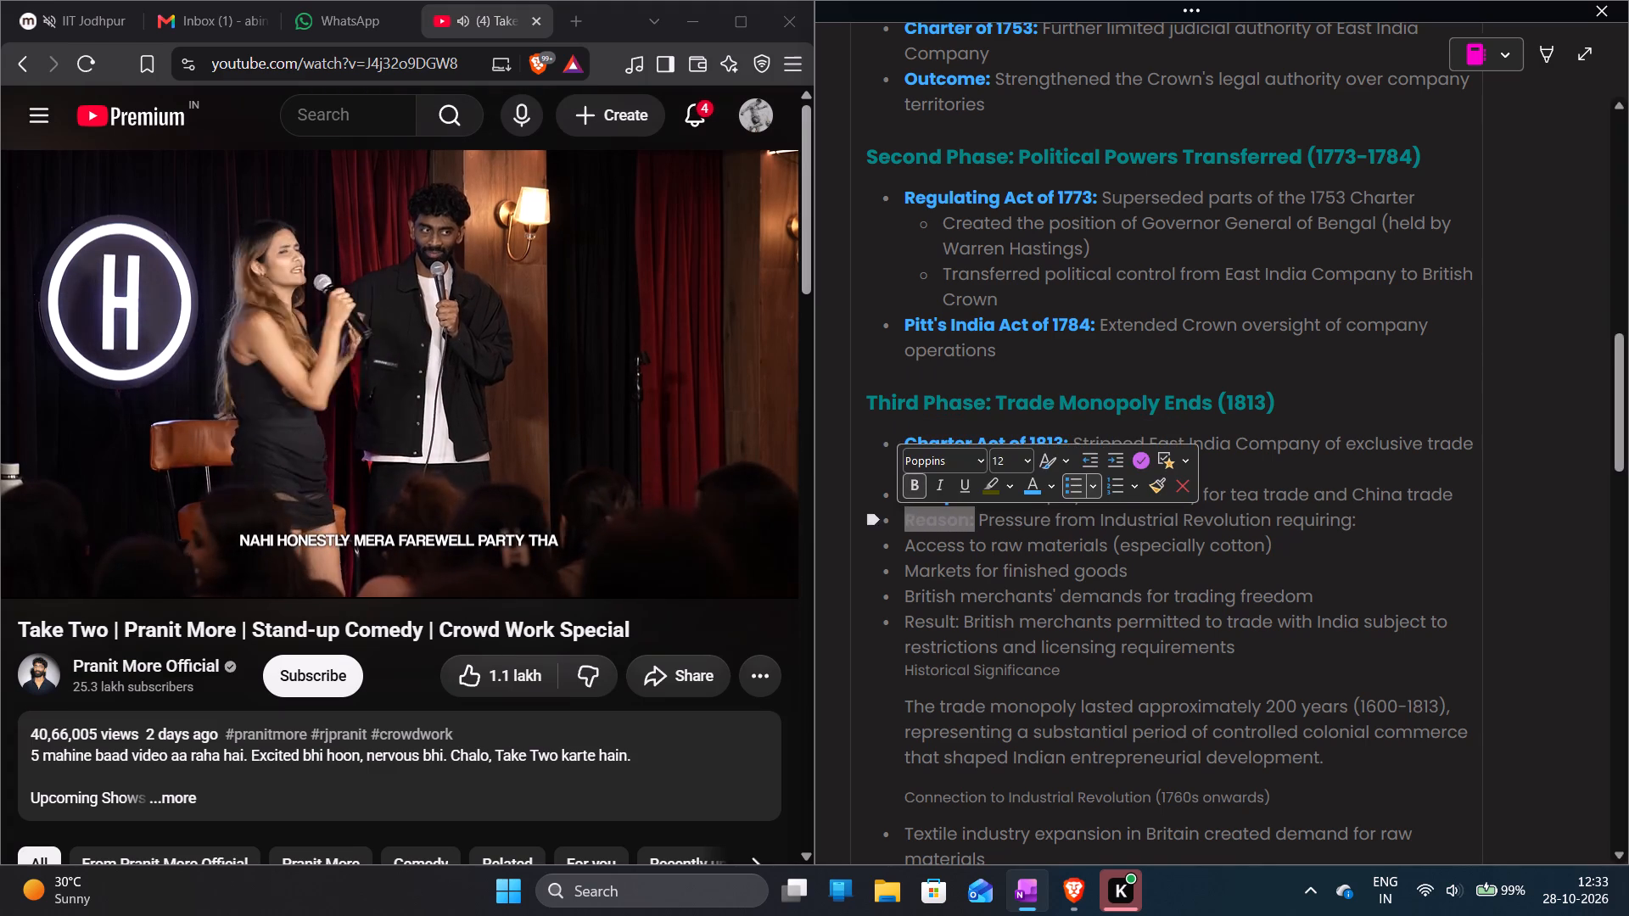
left_click(1030, 489)
Nest the bullets from "Access to raw materials" through "British merchants' demands for trading freedom" one level under "Reason:".
left_click(1016, 543)
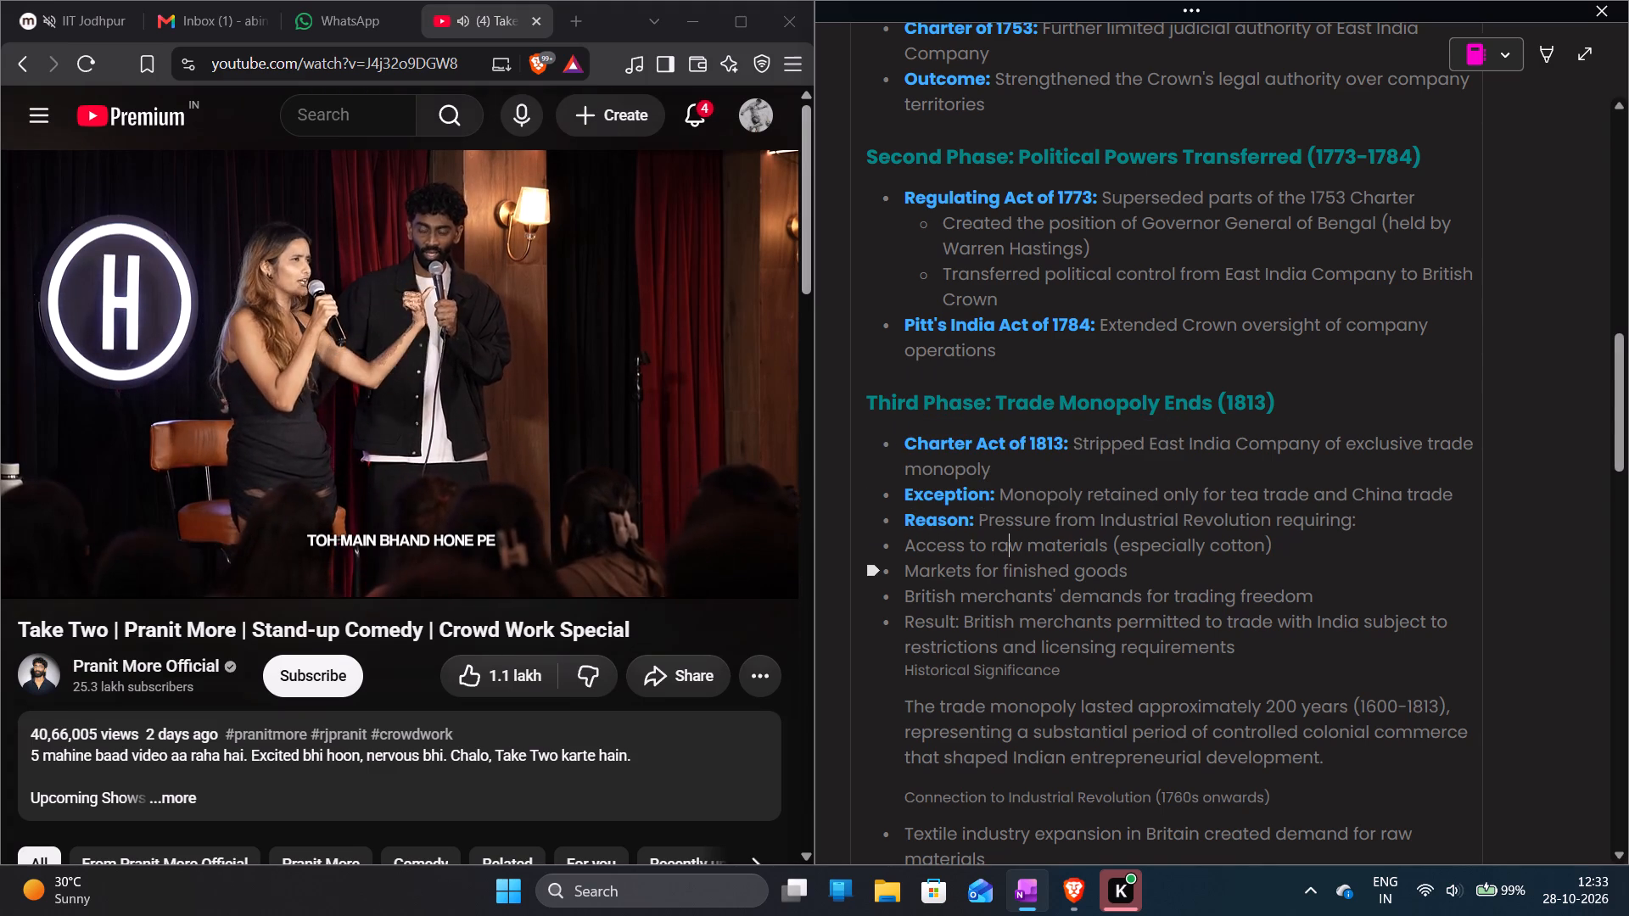
left_click_drag(902, 542, 907, 542)
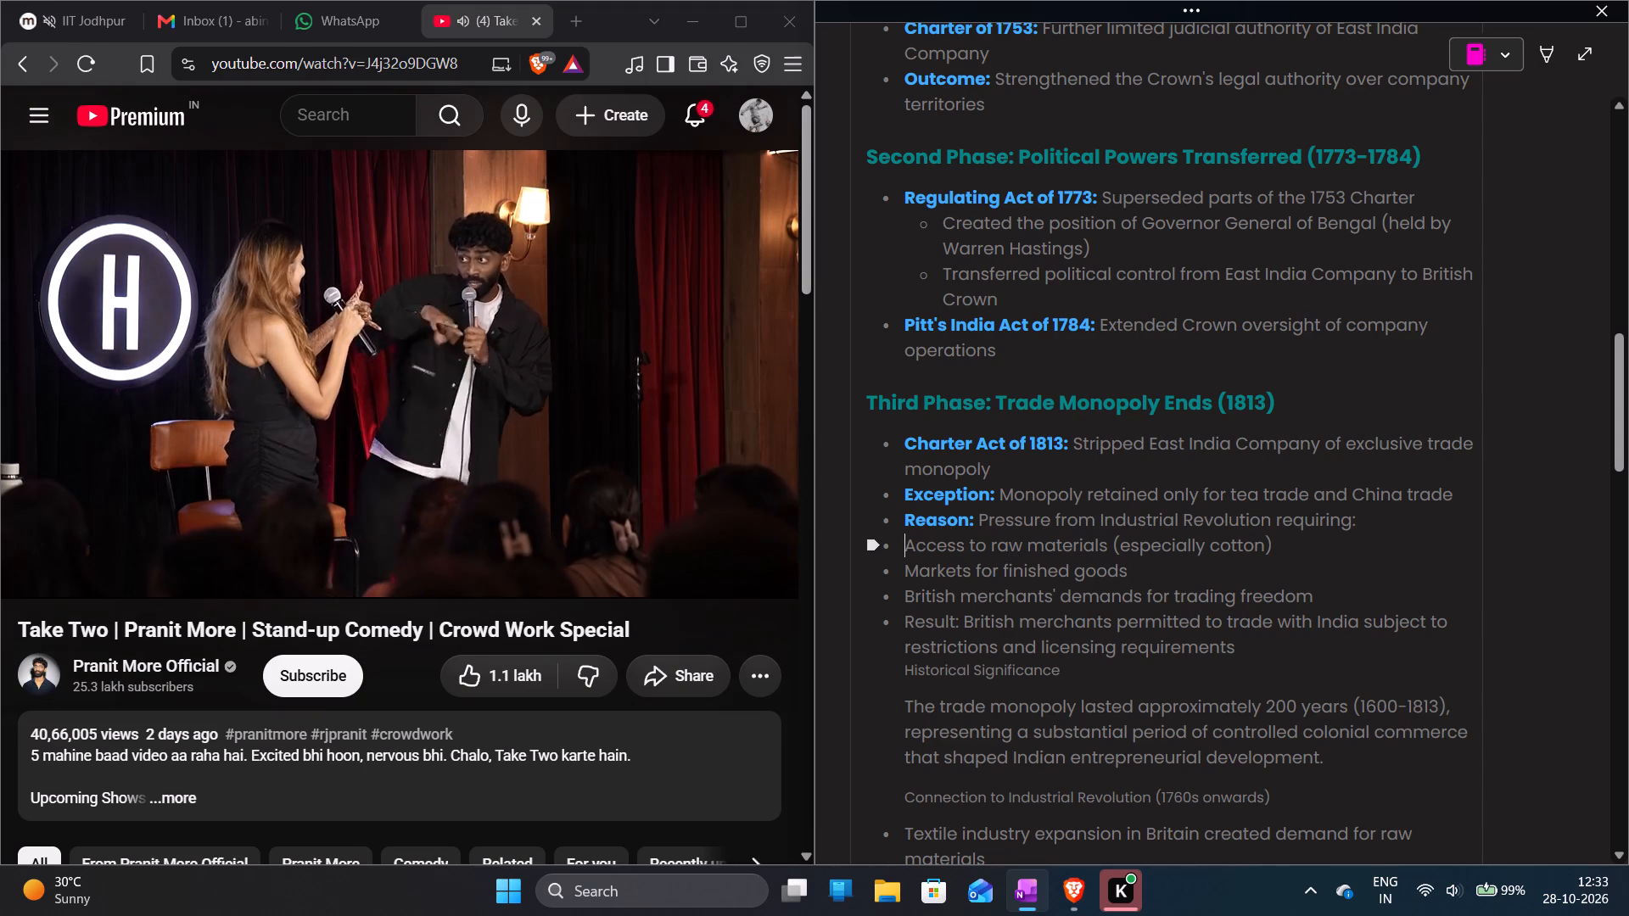
left_click_drag(907, 542, 1321, 600)
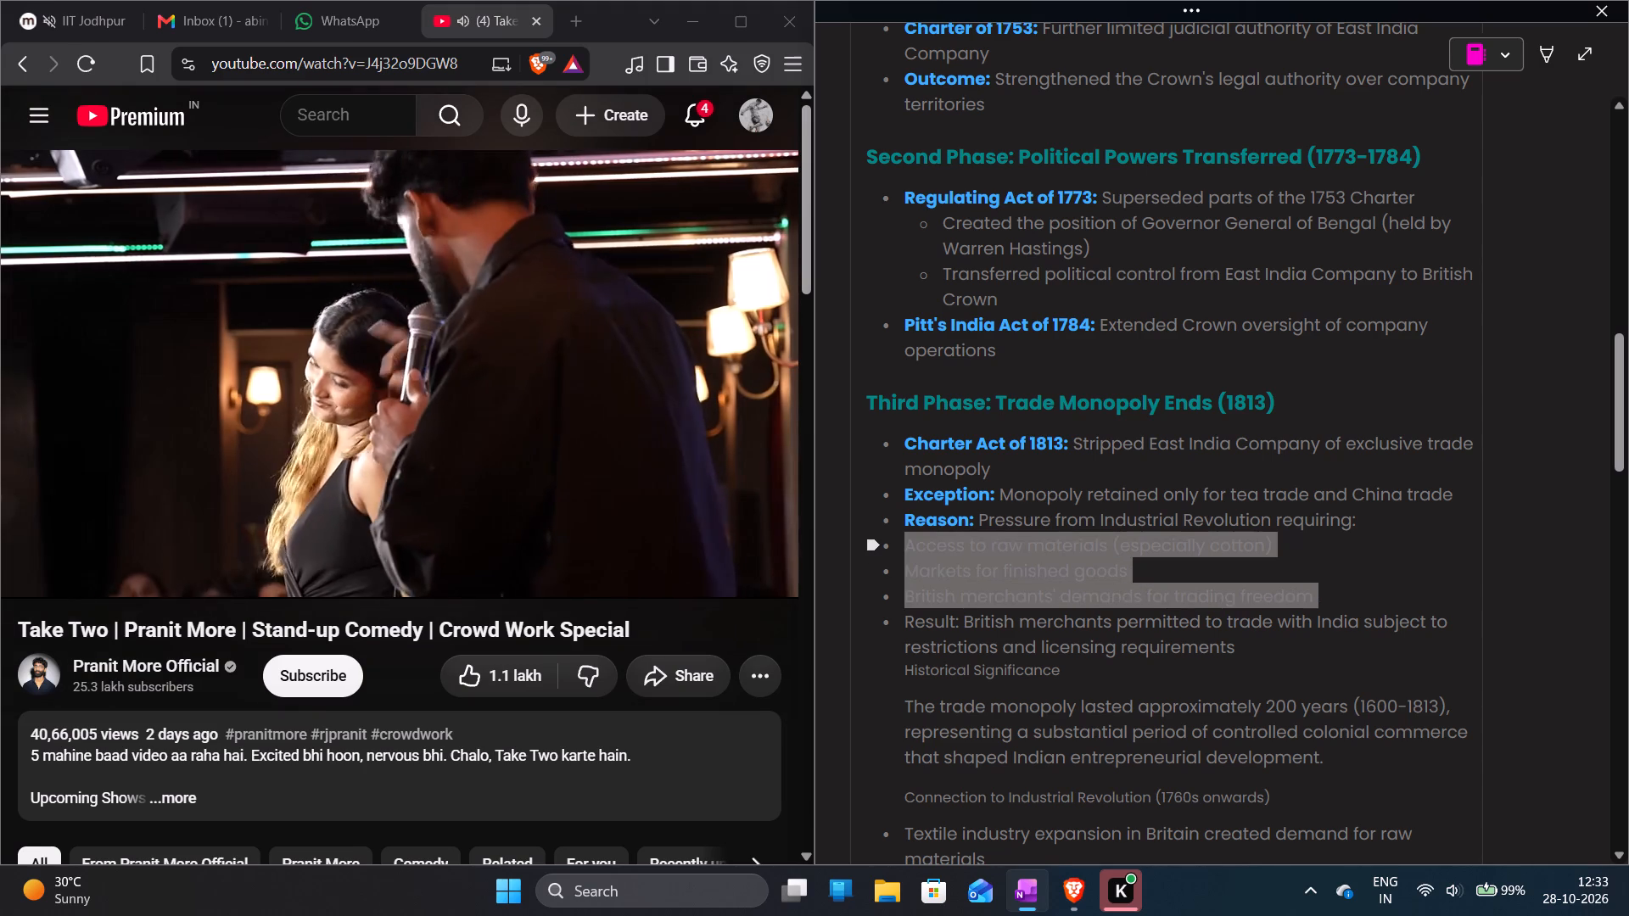
left_click_drag(1321, 600, 1324, 599)
left_click(1538, 533)
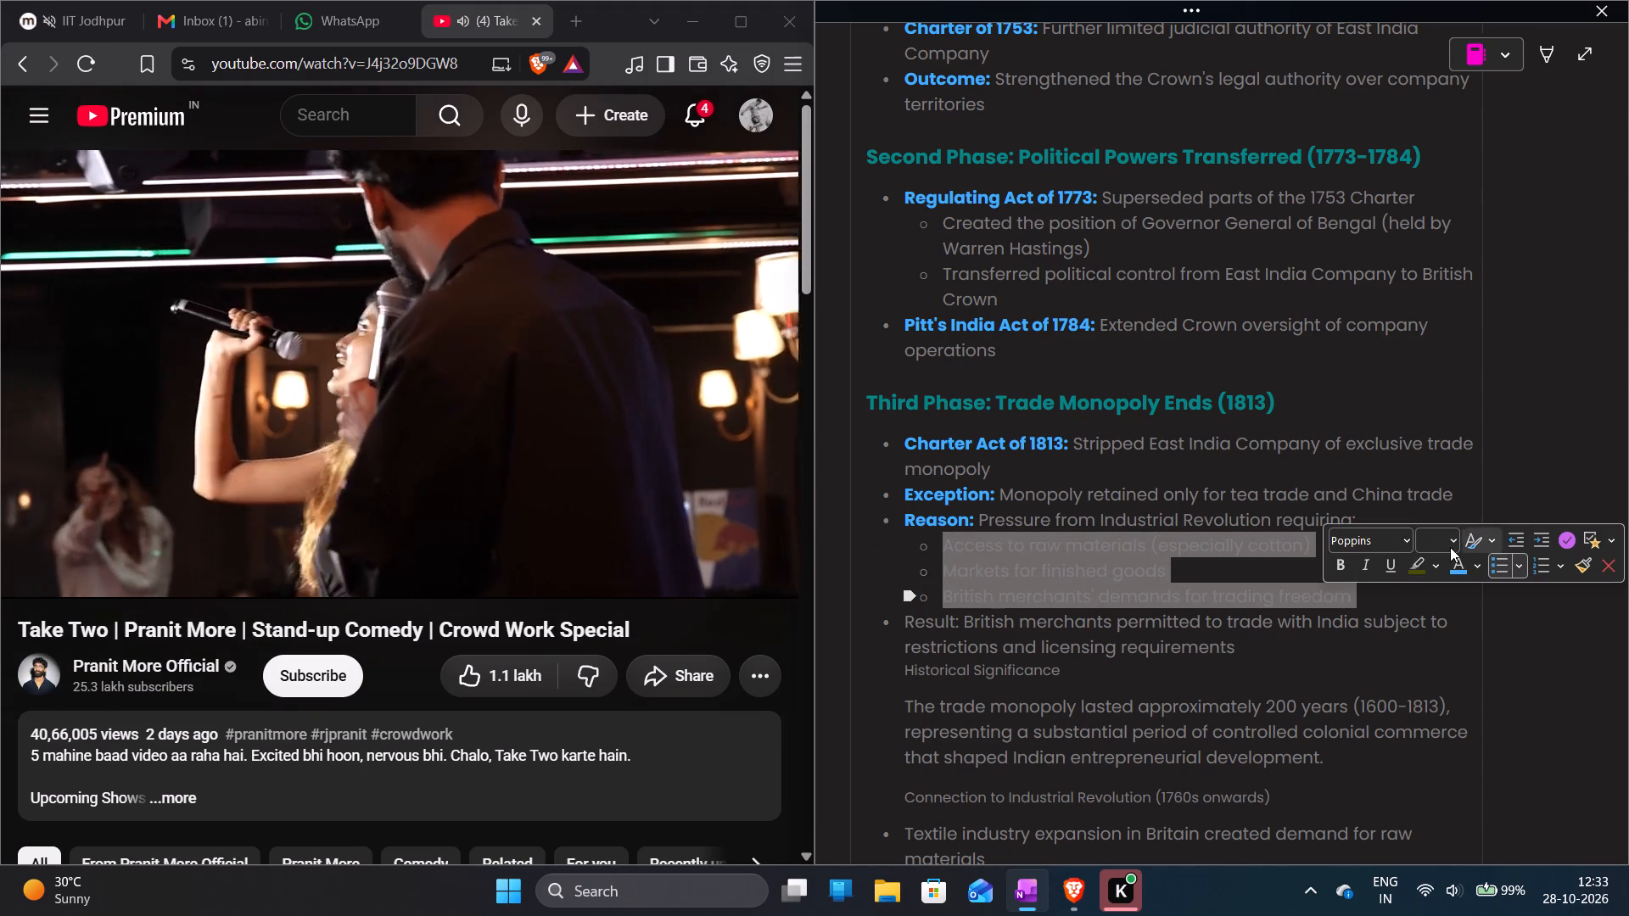
left_click(1207, 486)
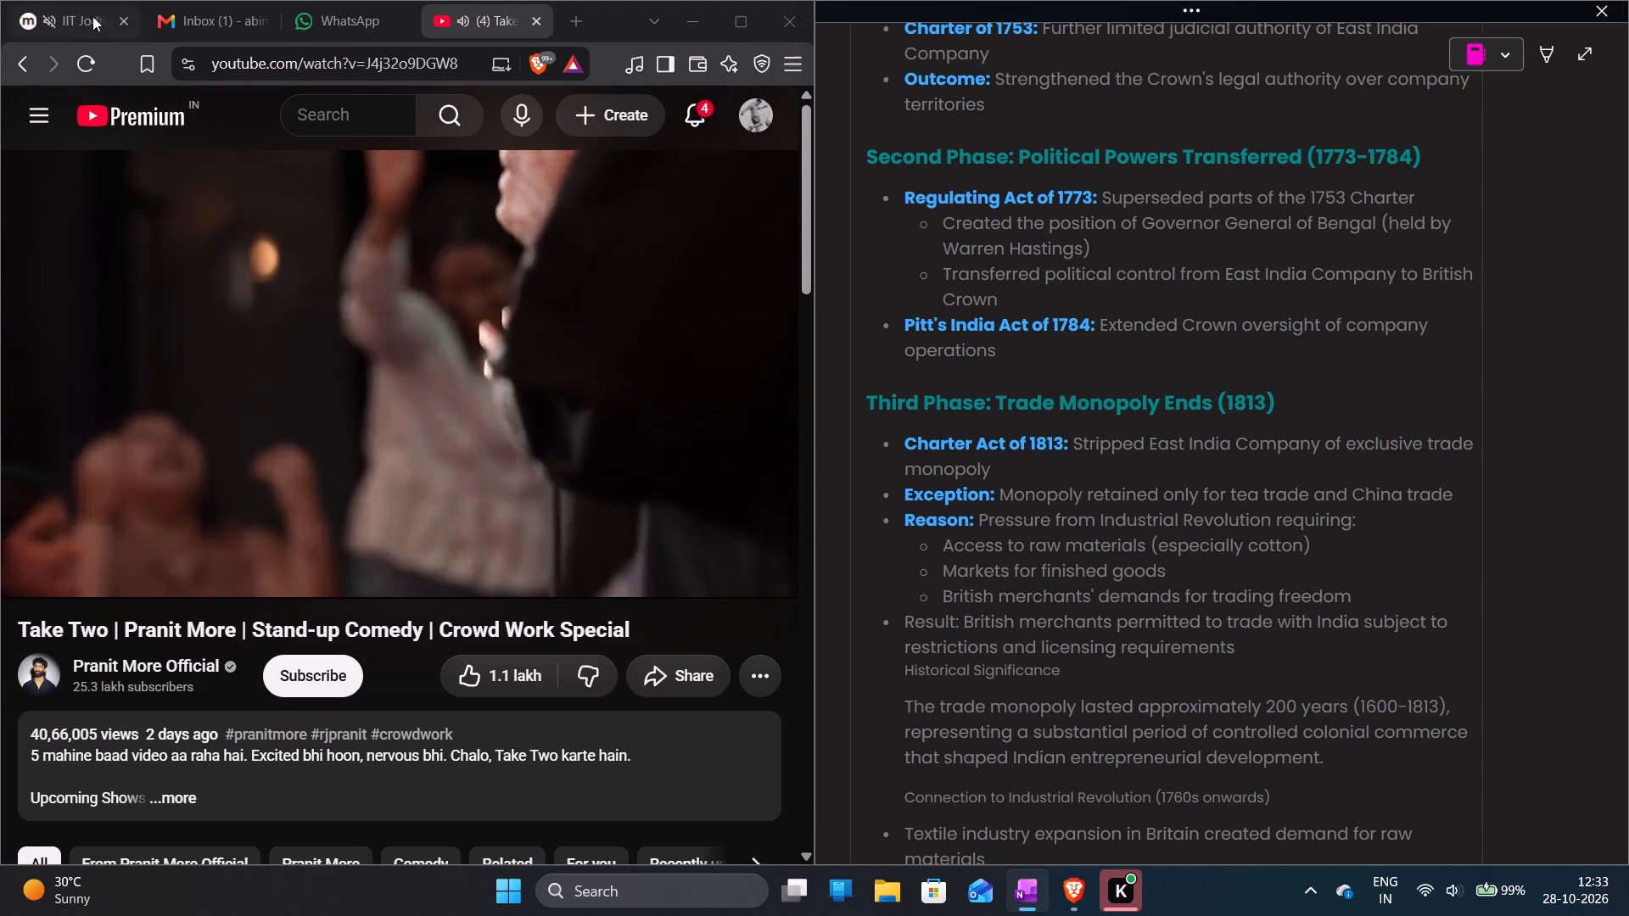
Consult the browser's lecture notes for the end of the Third Phase and make the "Result:" label bold and blue.
left_click(78, 12)
scroll(163, 397, "down", 1)
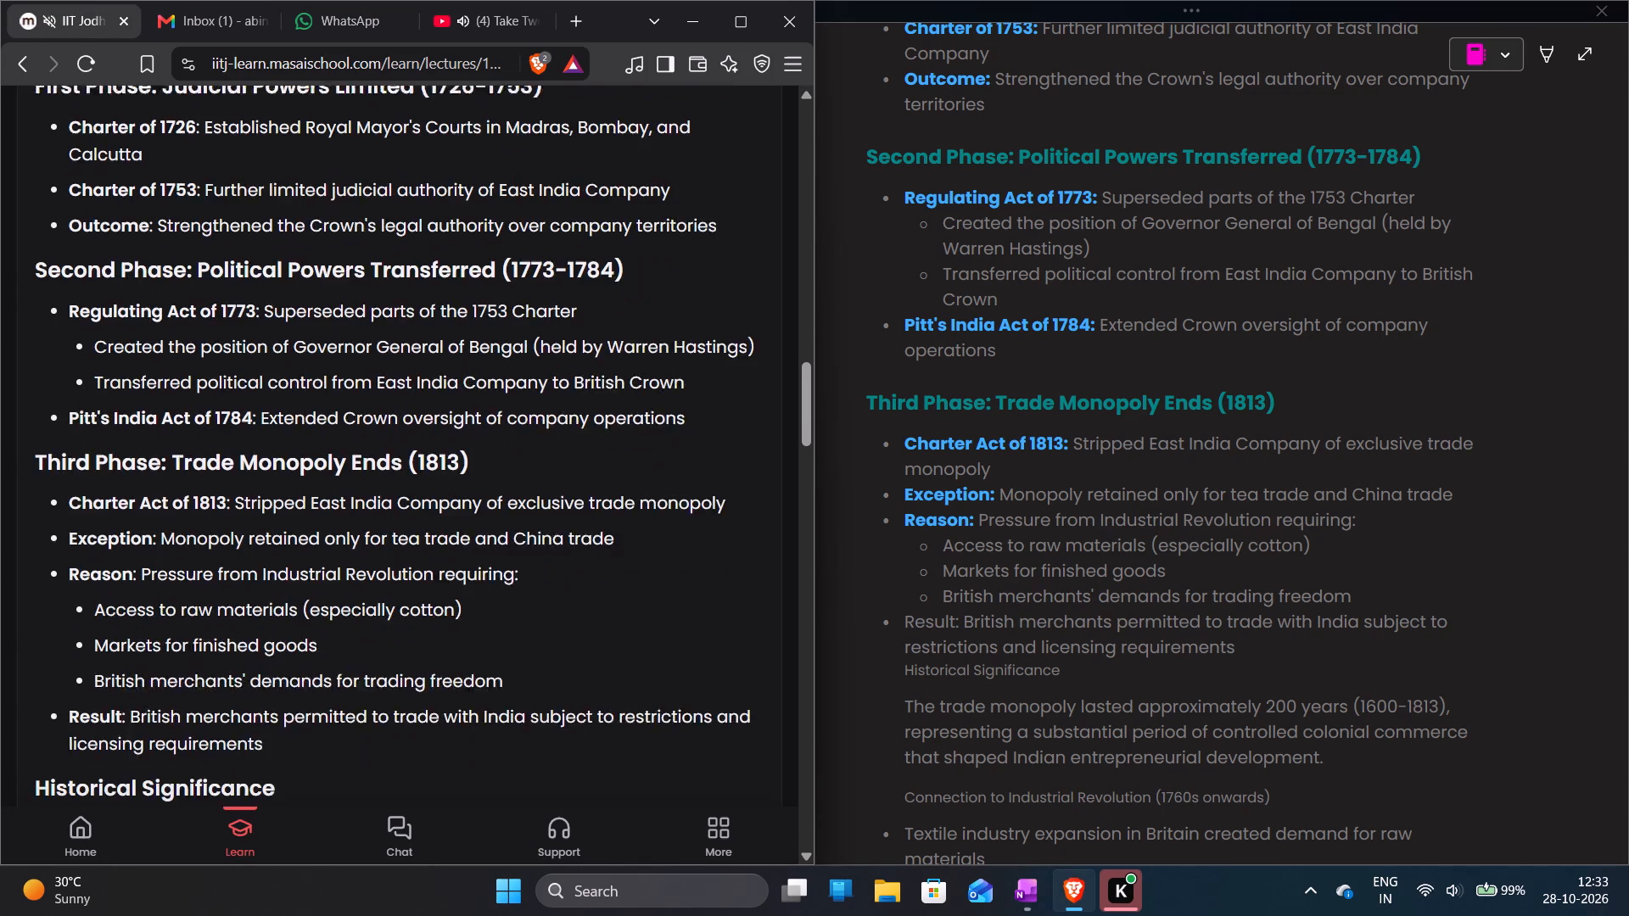
scroll(163, 397, "down", 1)
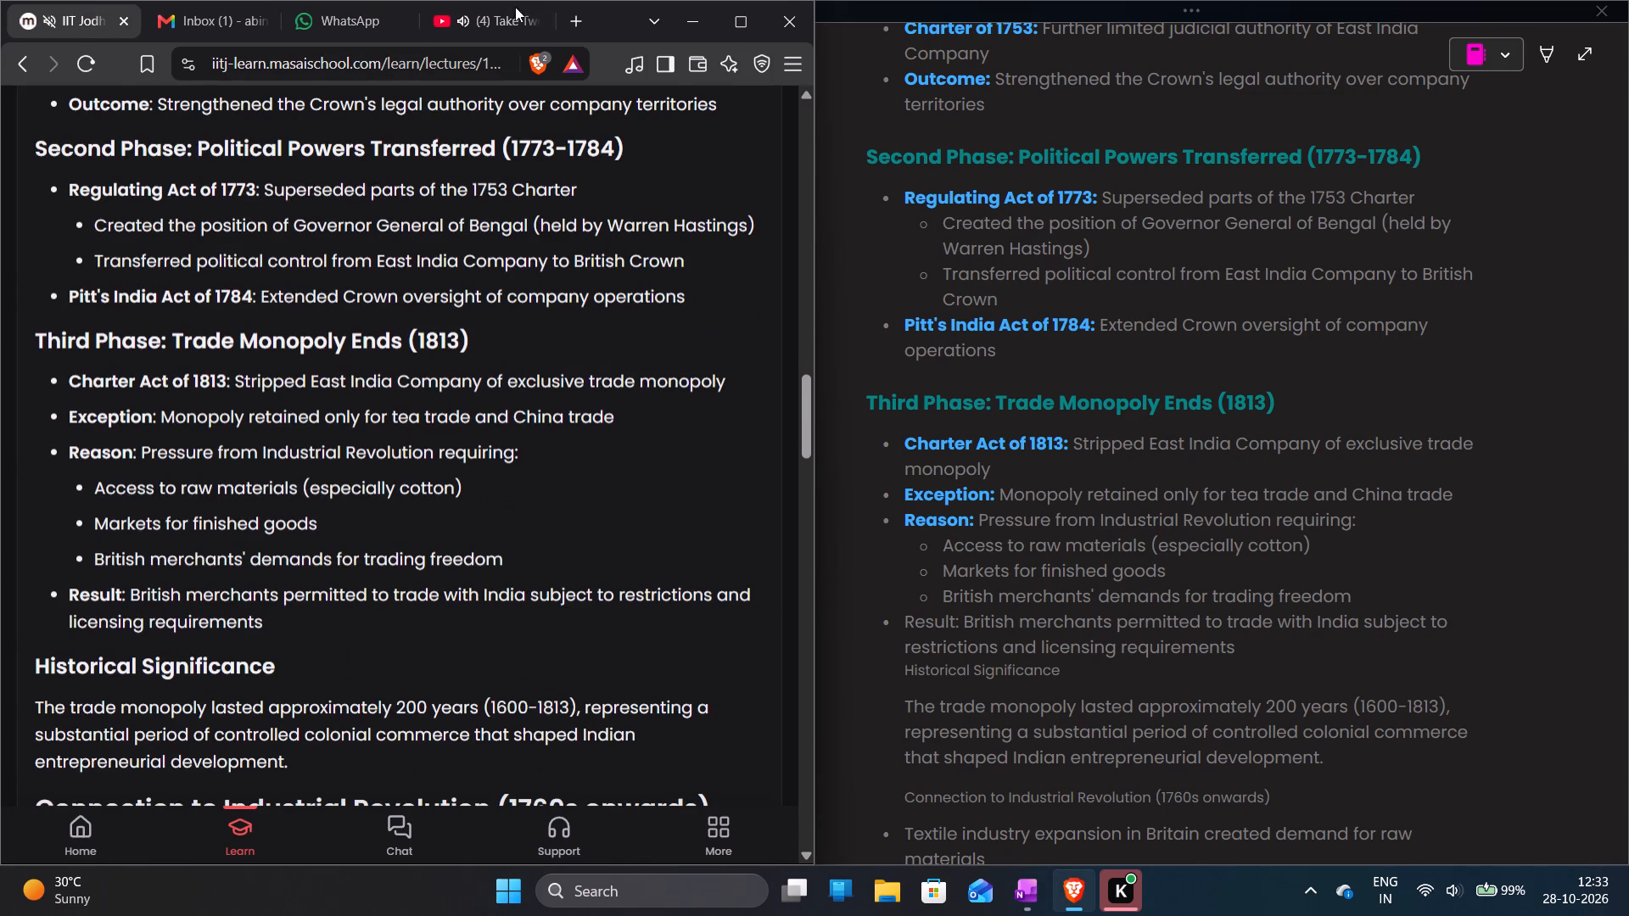
left_click(508, 12)
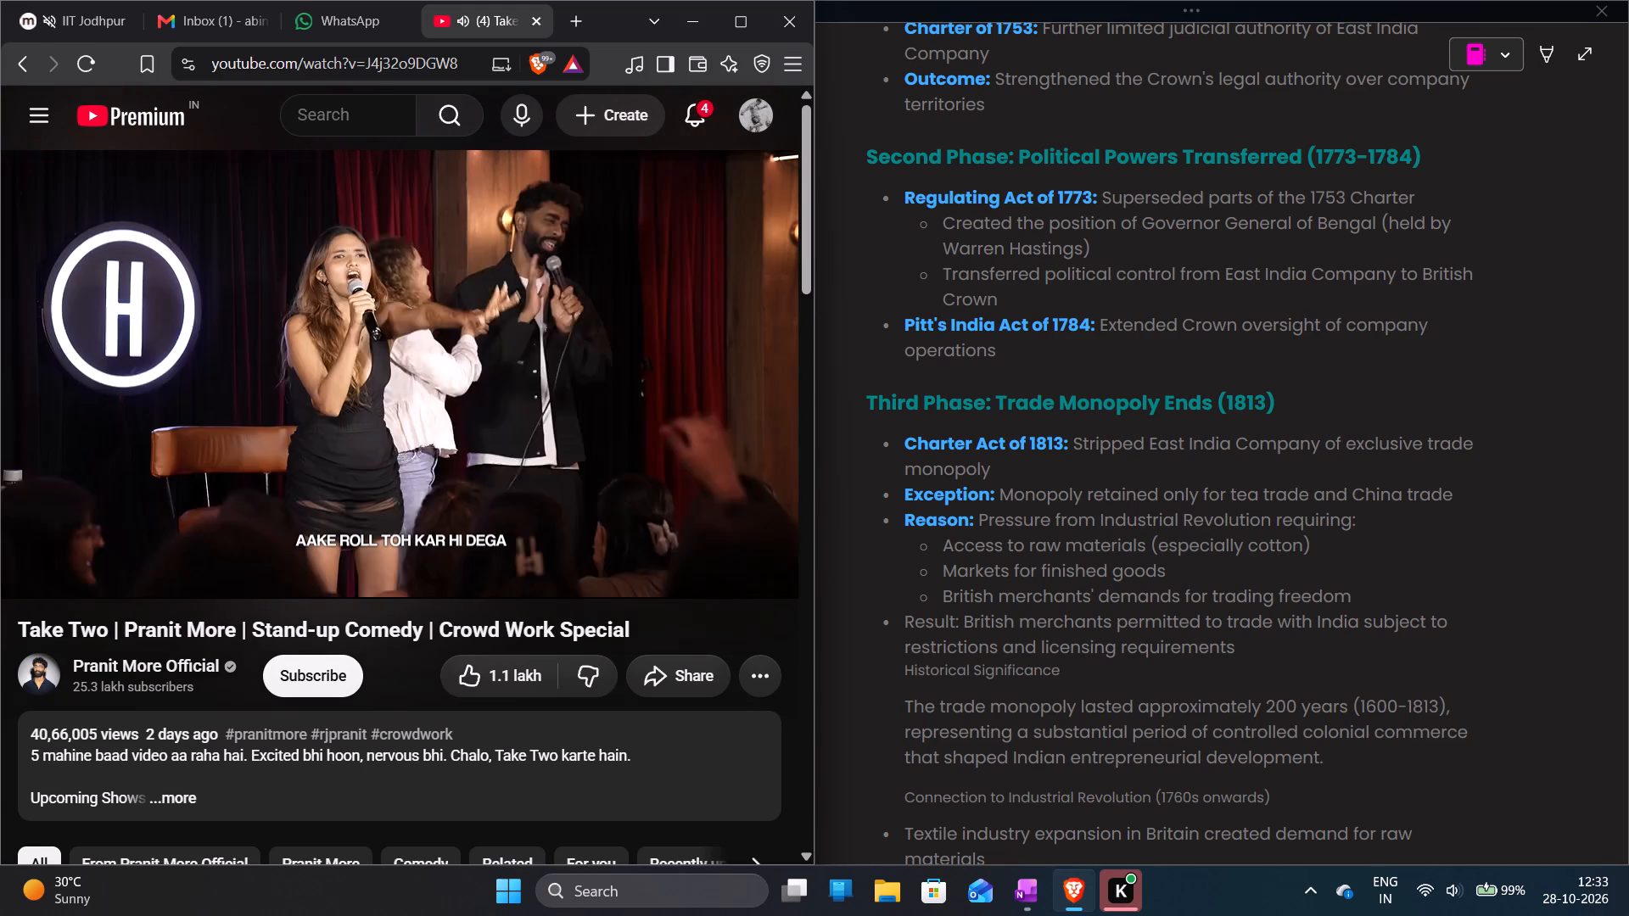
left_click_drag(964, 623, 867, 629)
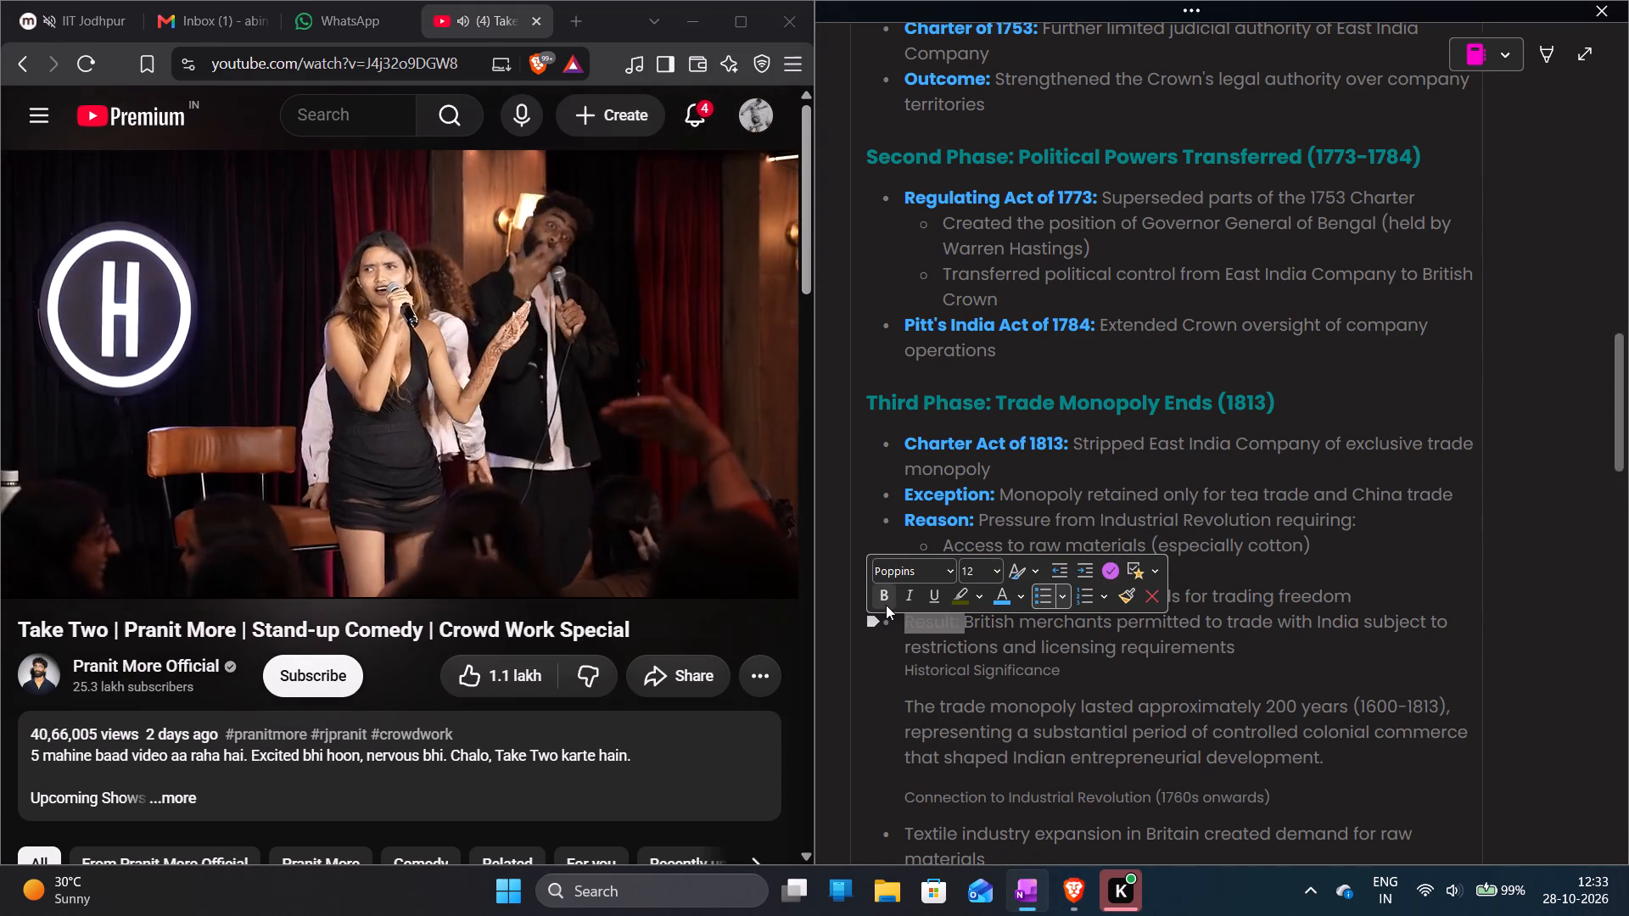
left_click(886, 602)
left_click(1005, 600)
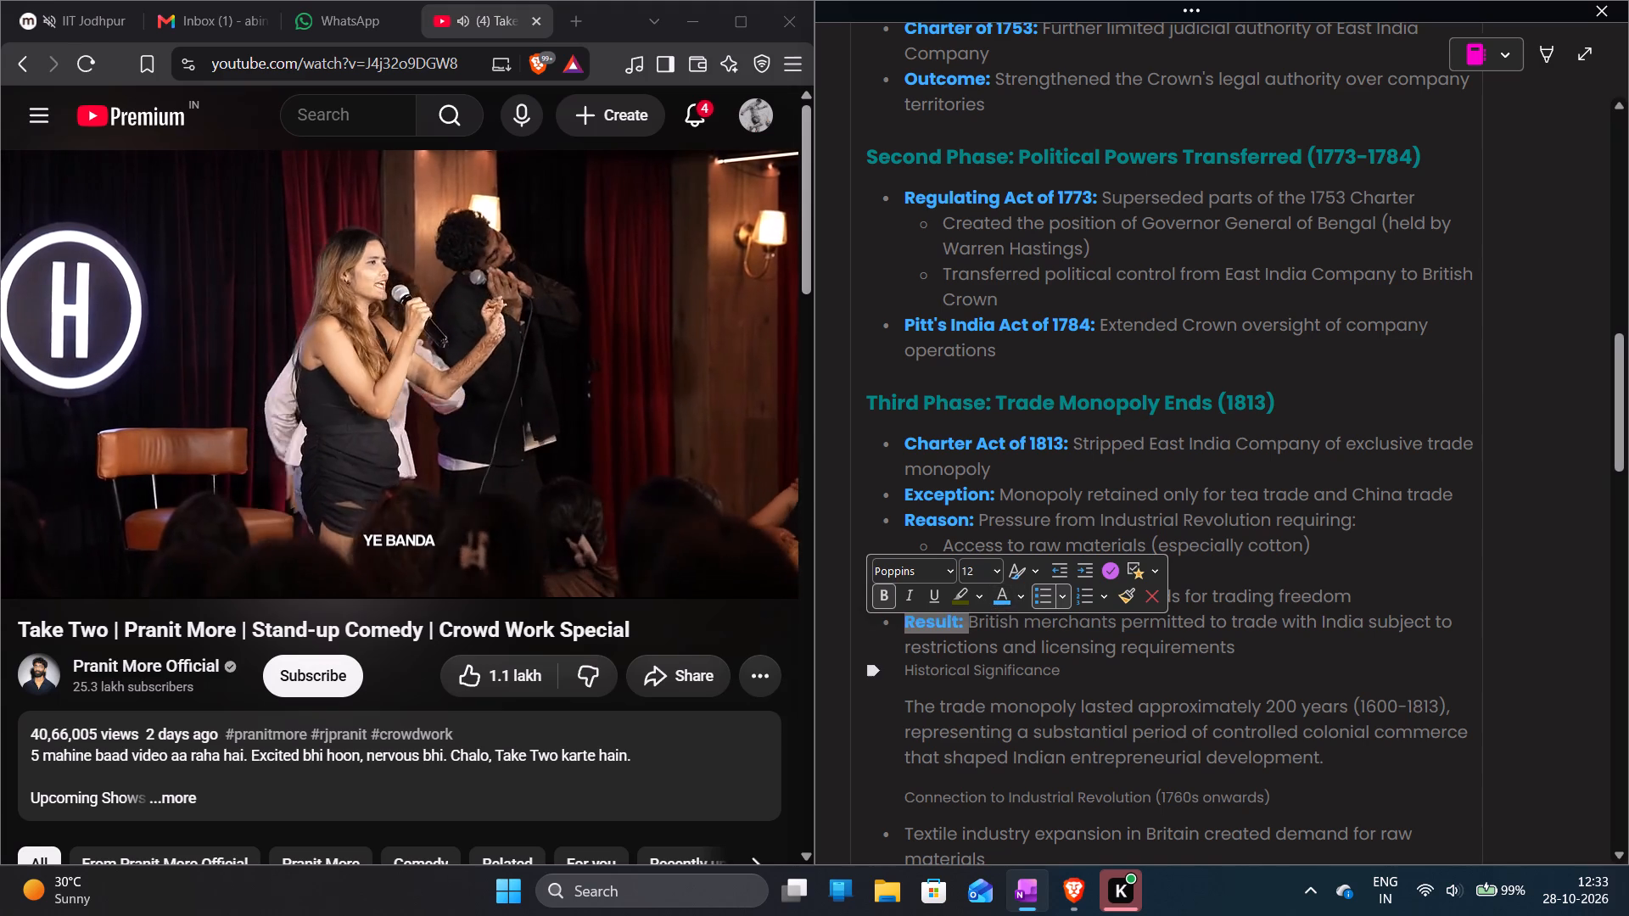
Insert a blank line above "Historical Significance" and remove that line's indent.
left_click(1005, 664)
left_click(1261, 646)
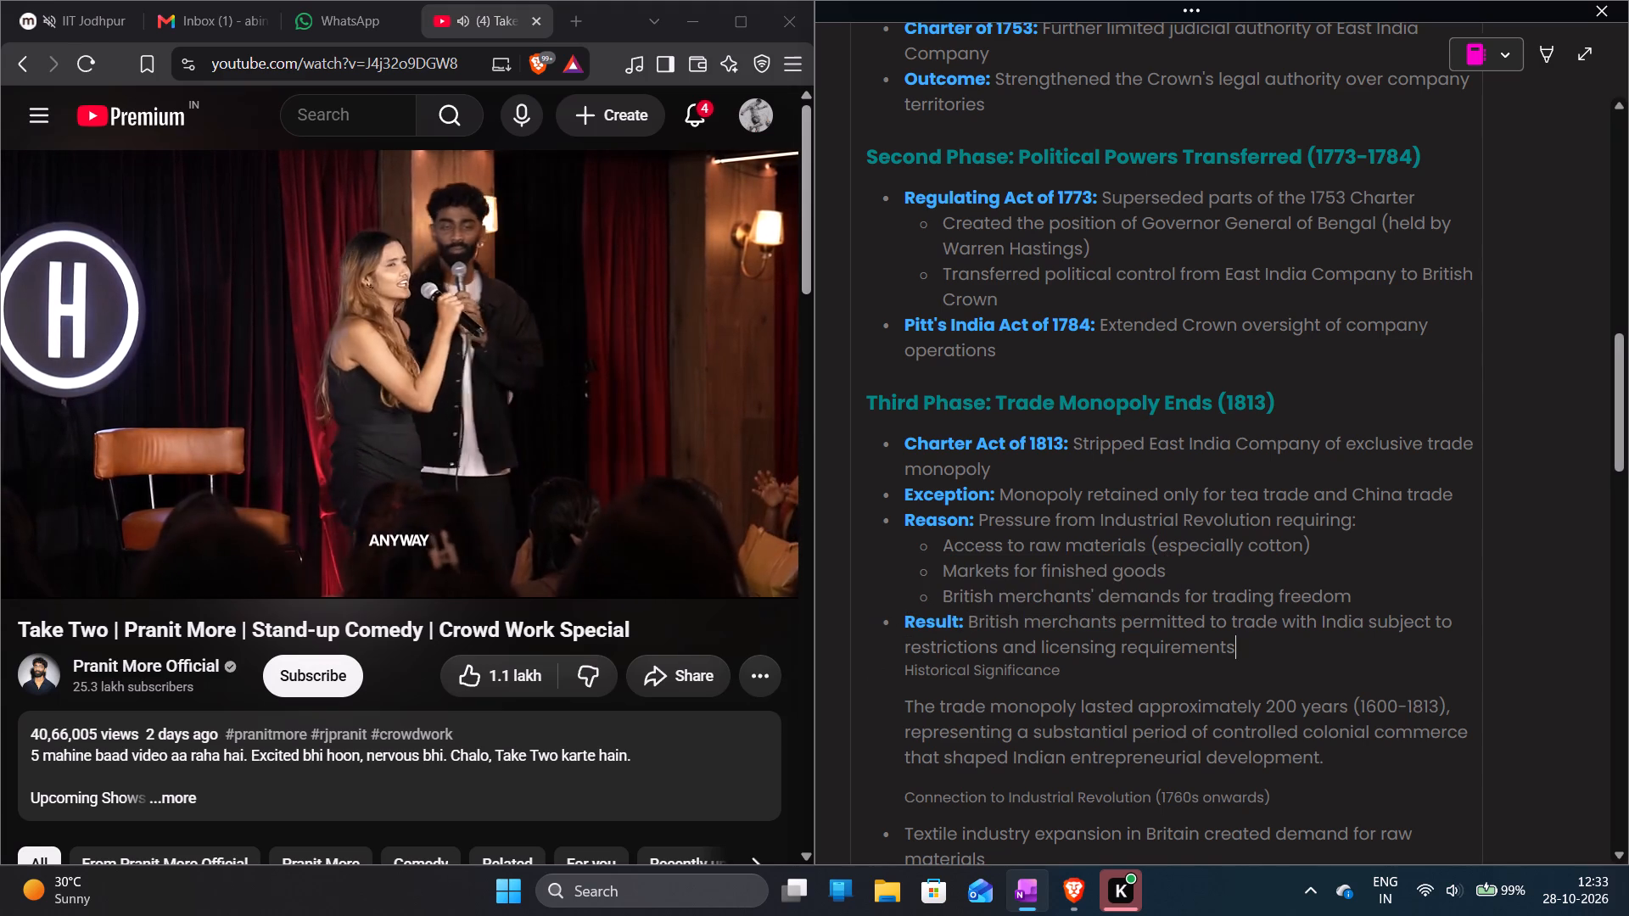
key("Return")
key("BackSpace")
key("Down")
key("BackSpace")
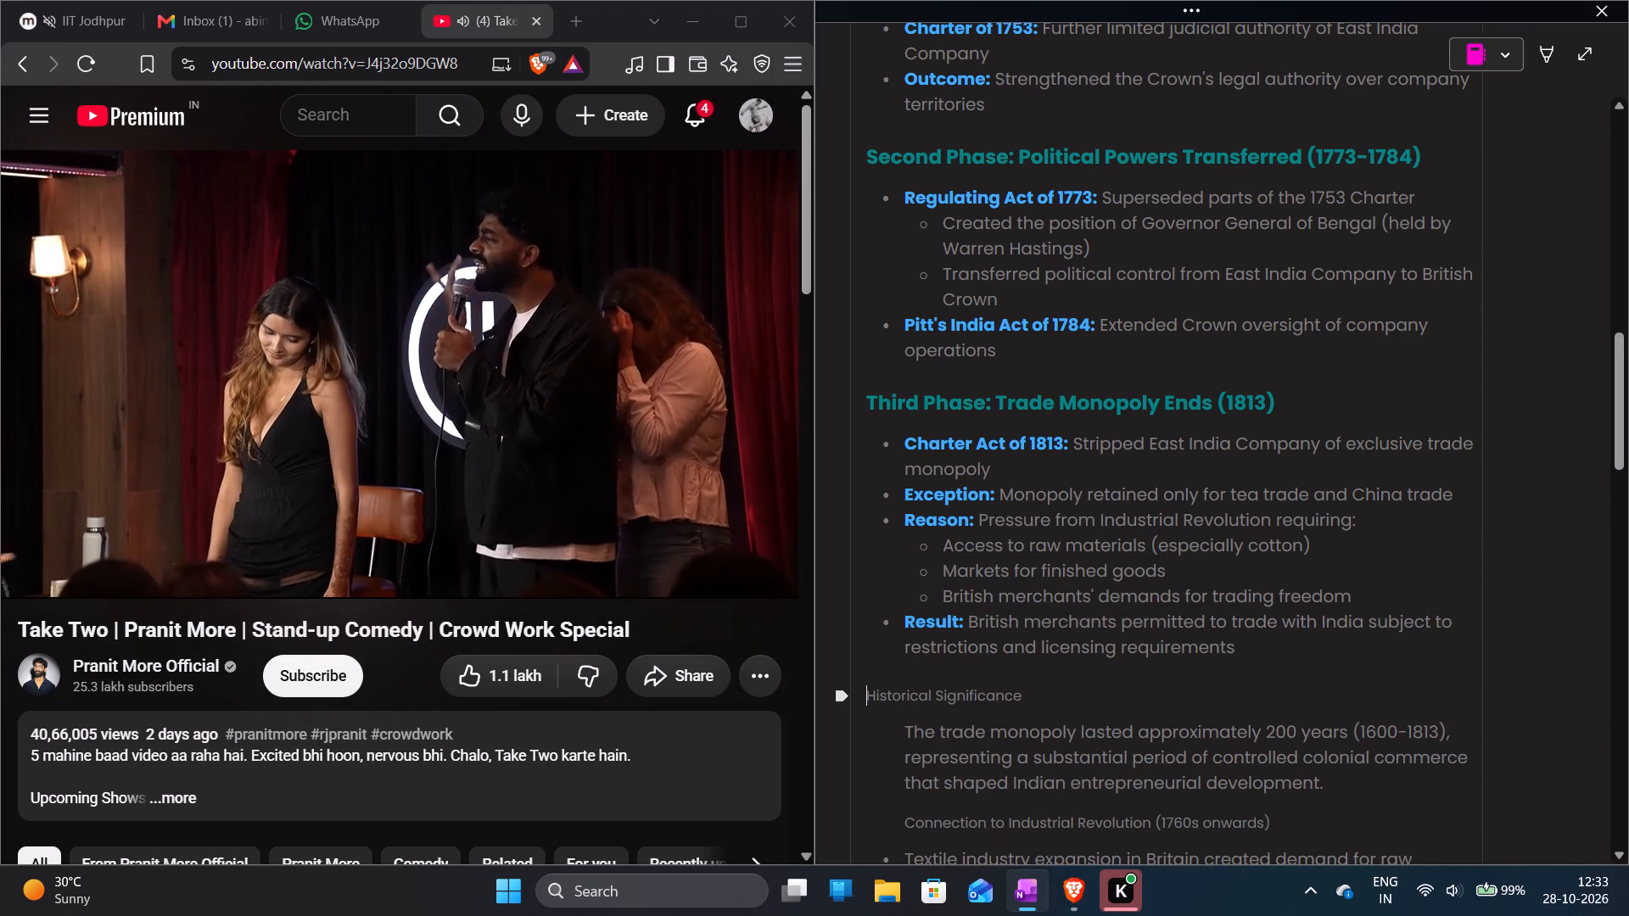
Format the "Historical Significance" heading as 14 pt, teal and bold.
left_click_drag(1026, 695, 804, 685)
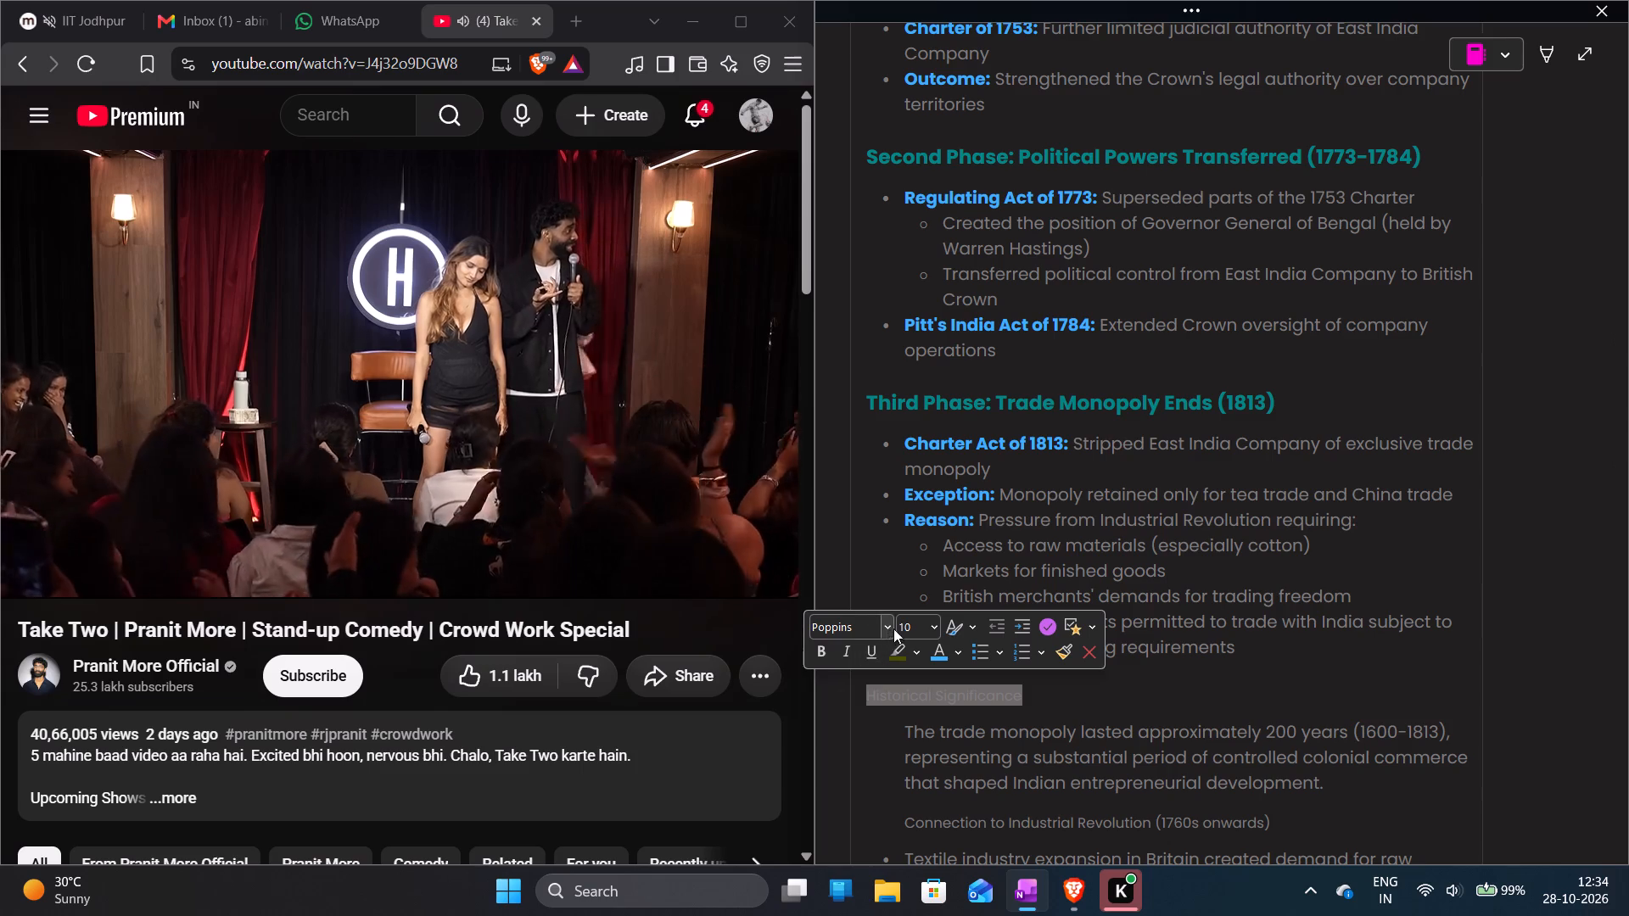
left_click(904, 626)
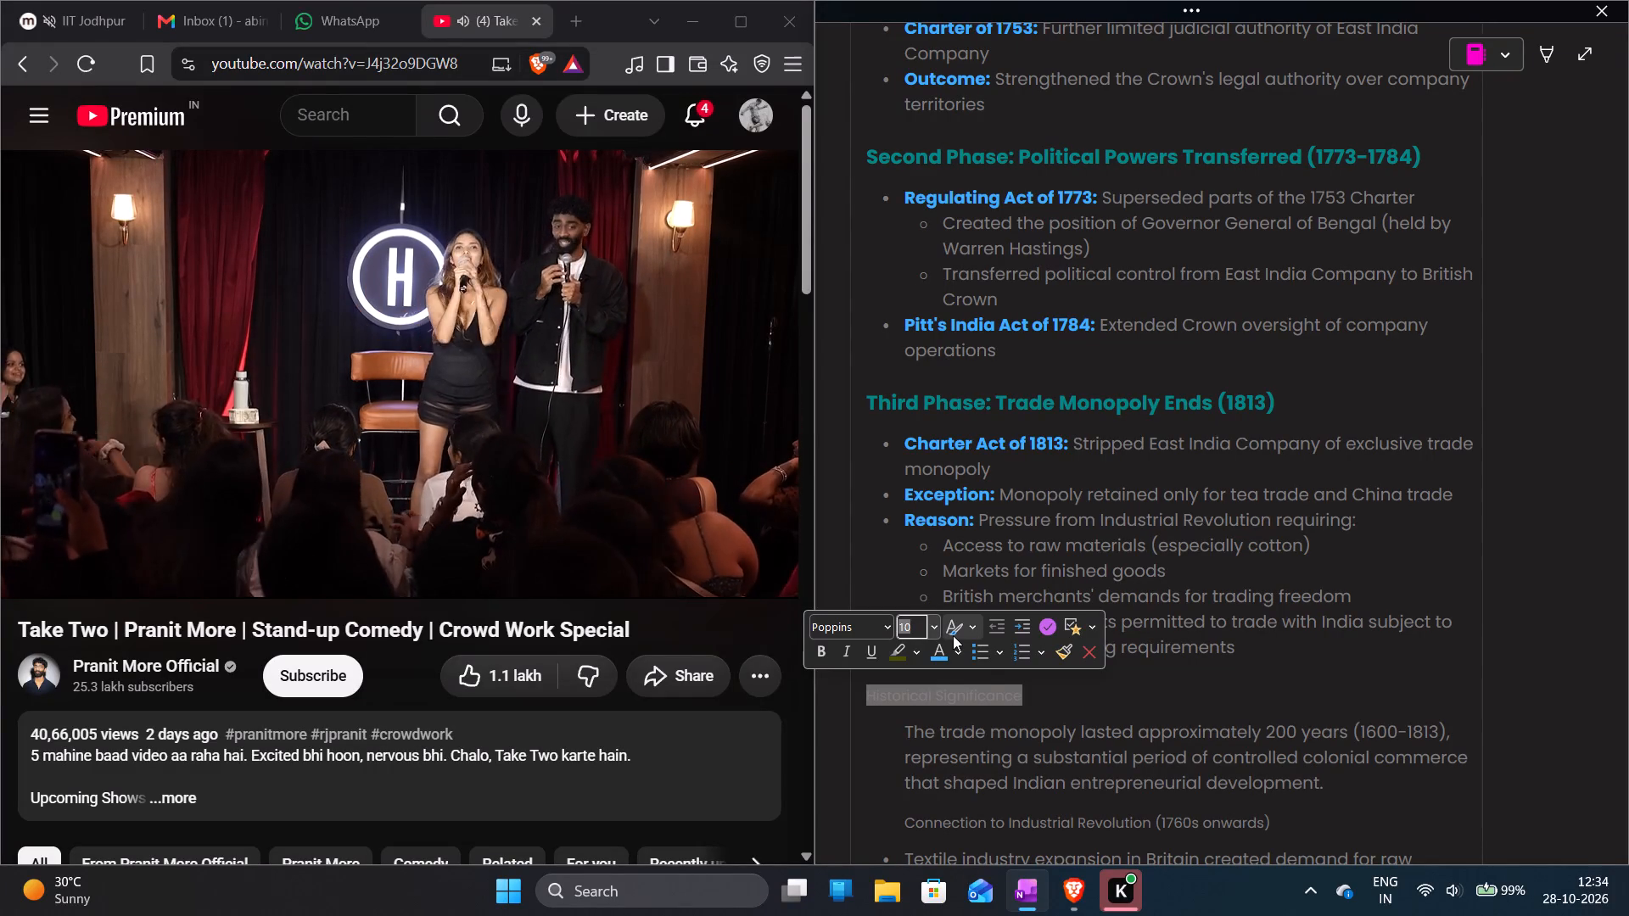
type("16")
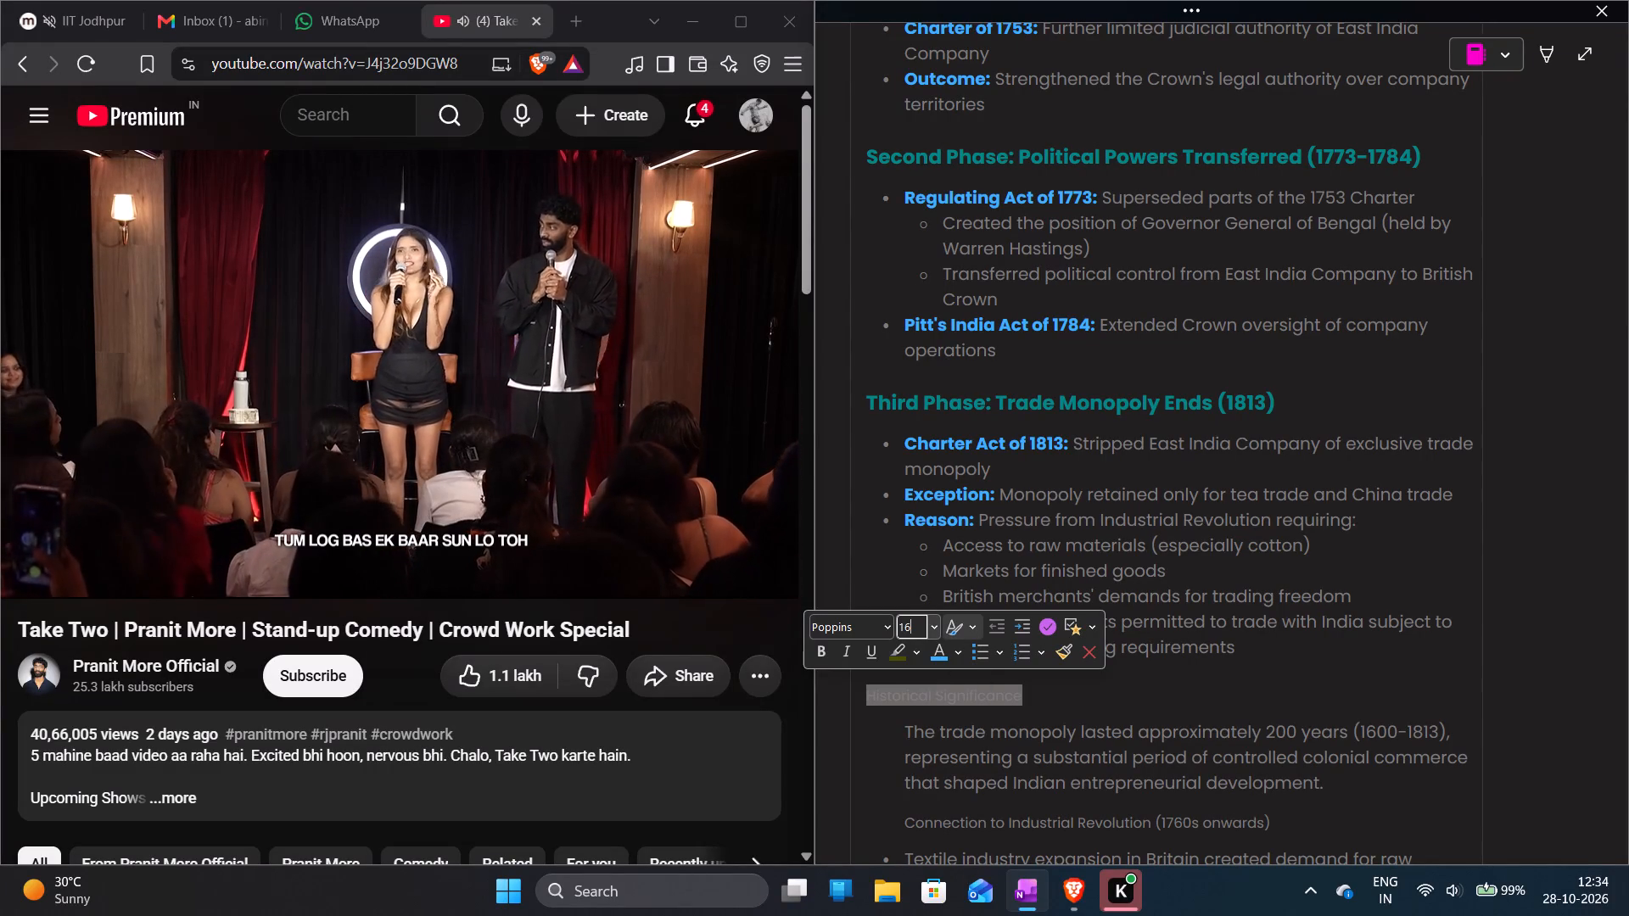
key("Return")
type("14")
key("Return")
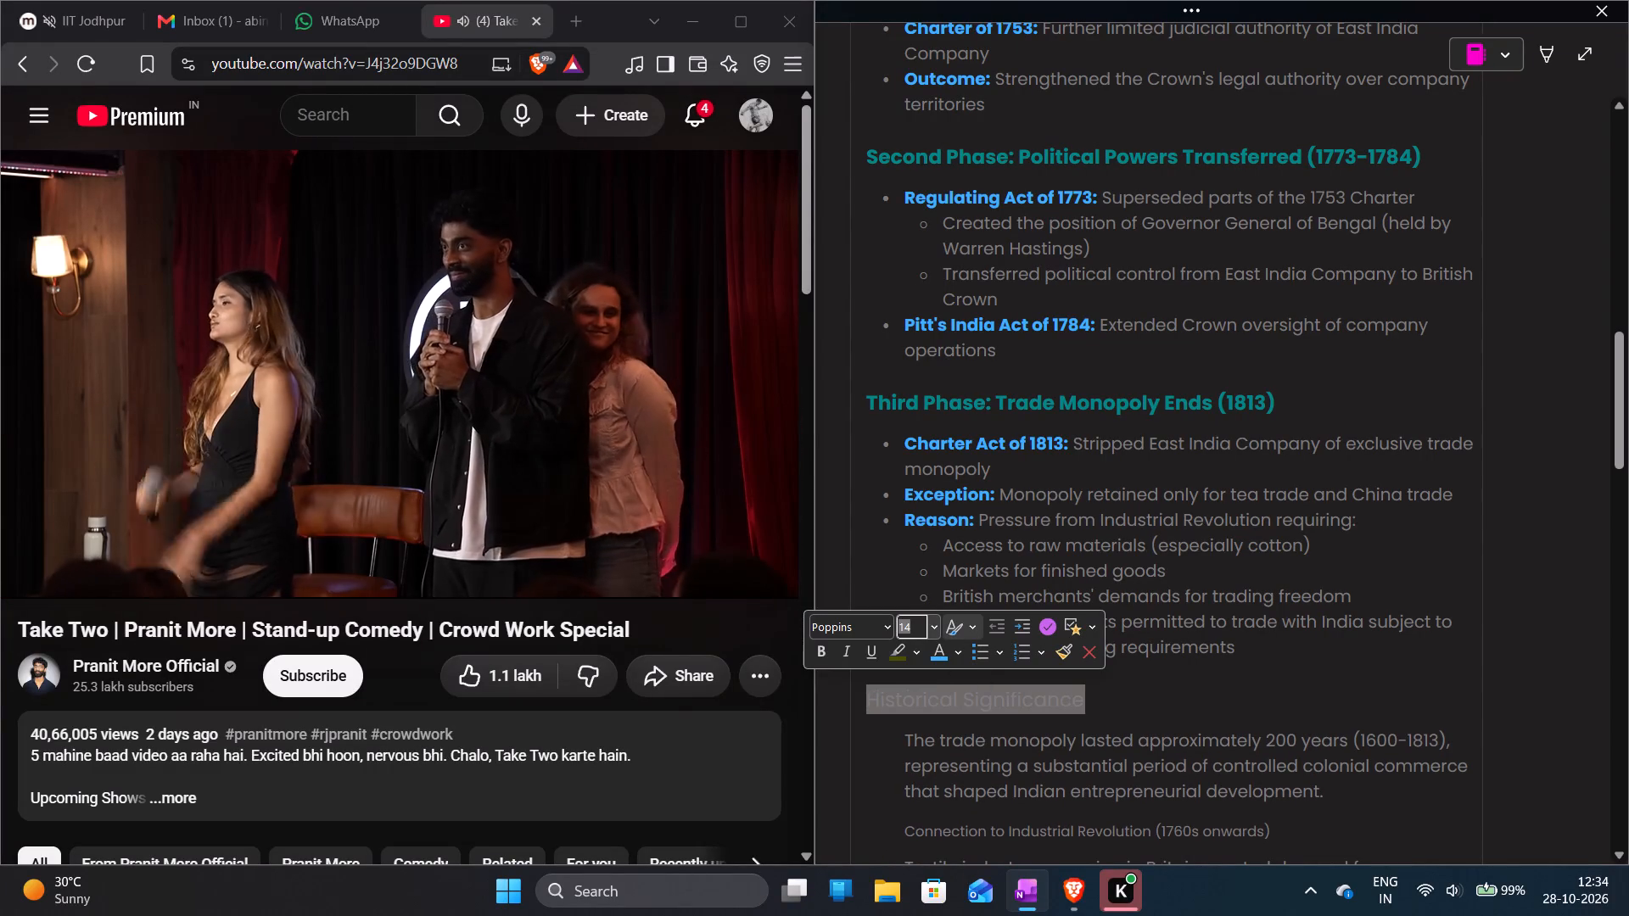
left_click(956, 643)
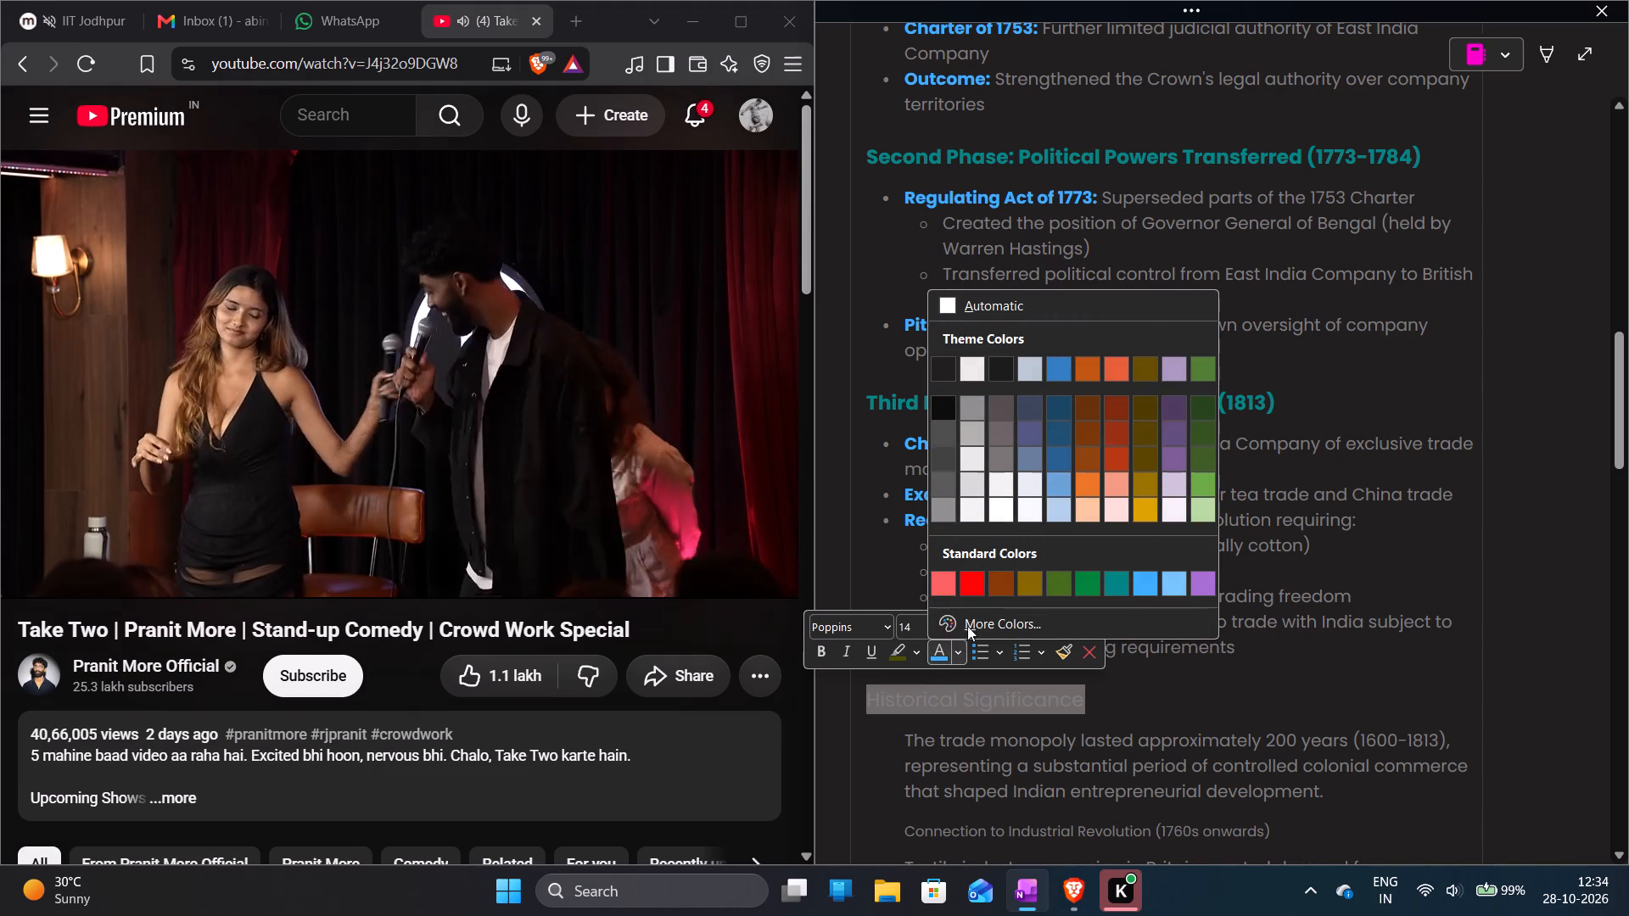
left_click(1121, 584)
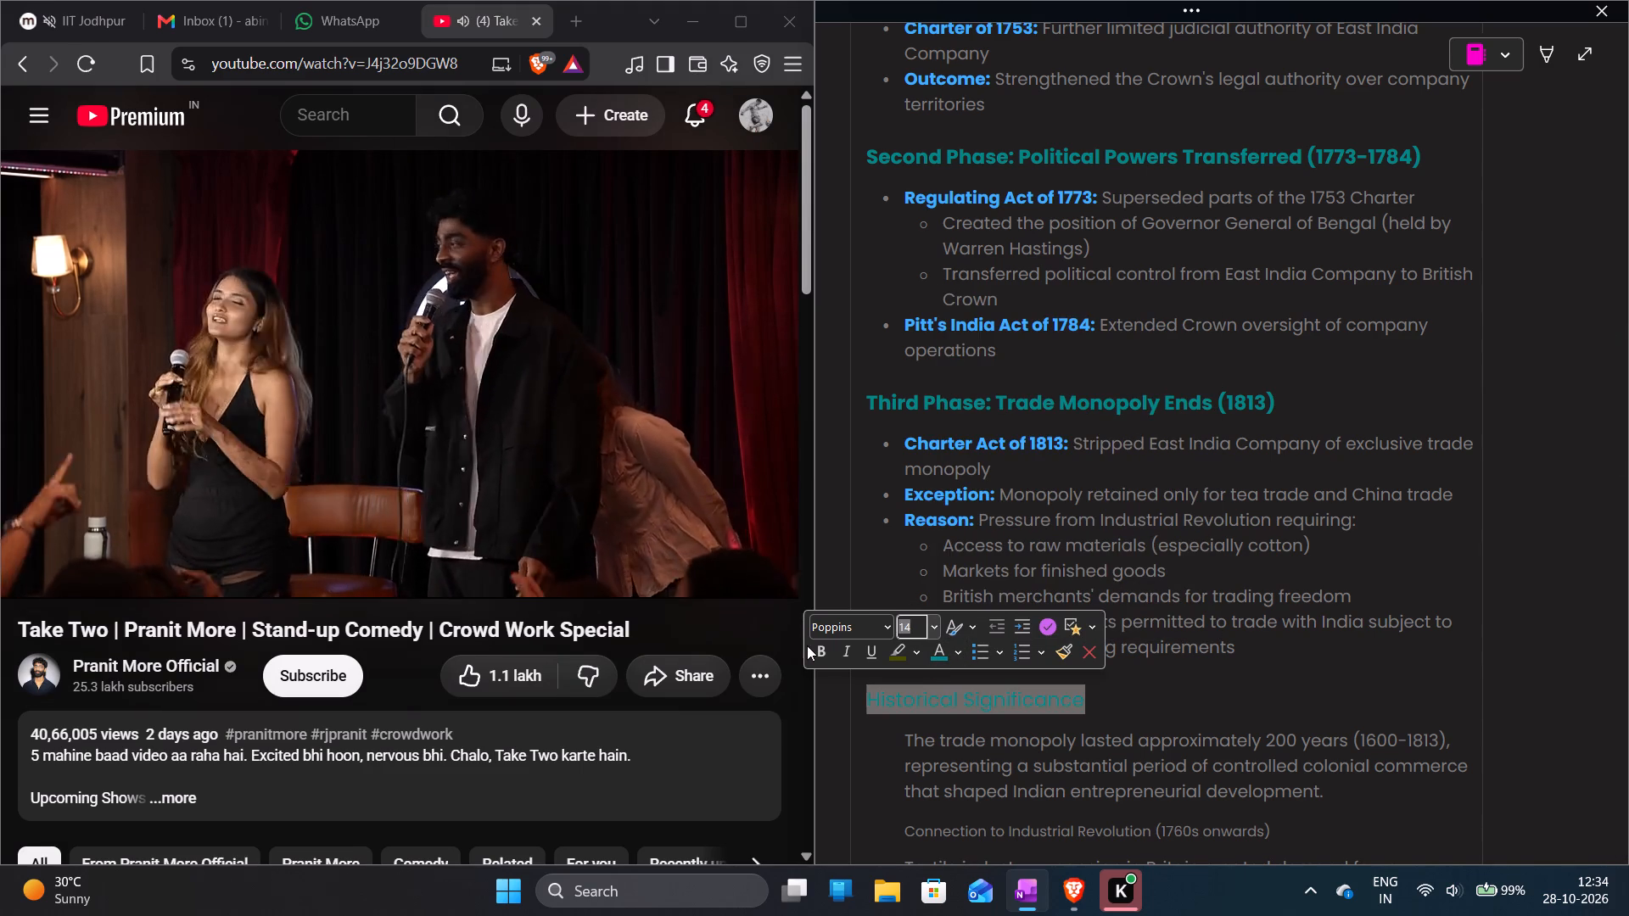
left_click(810, 645)
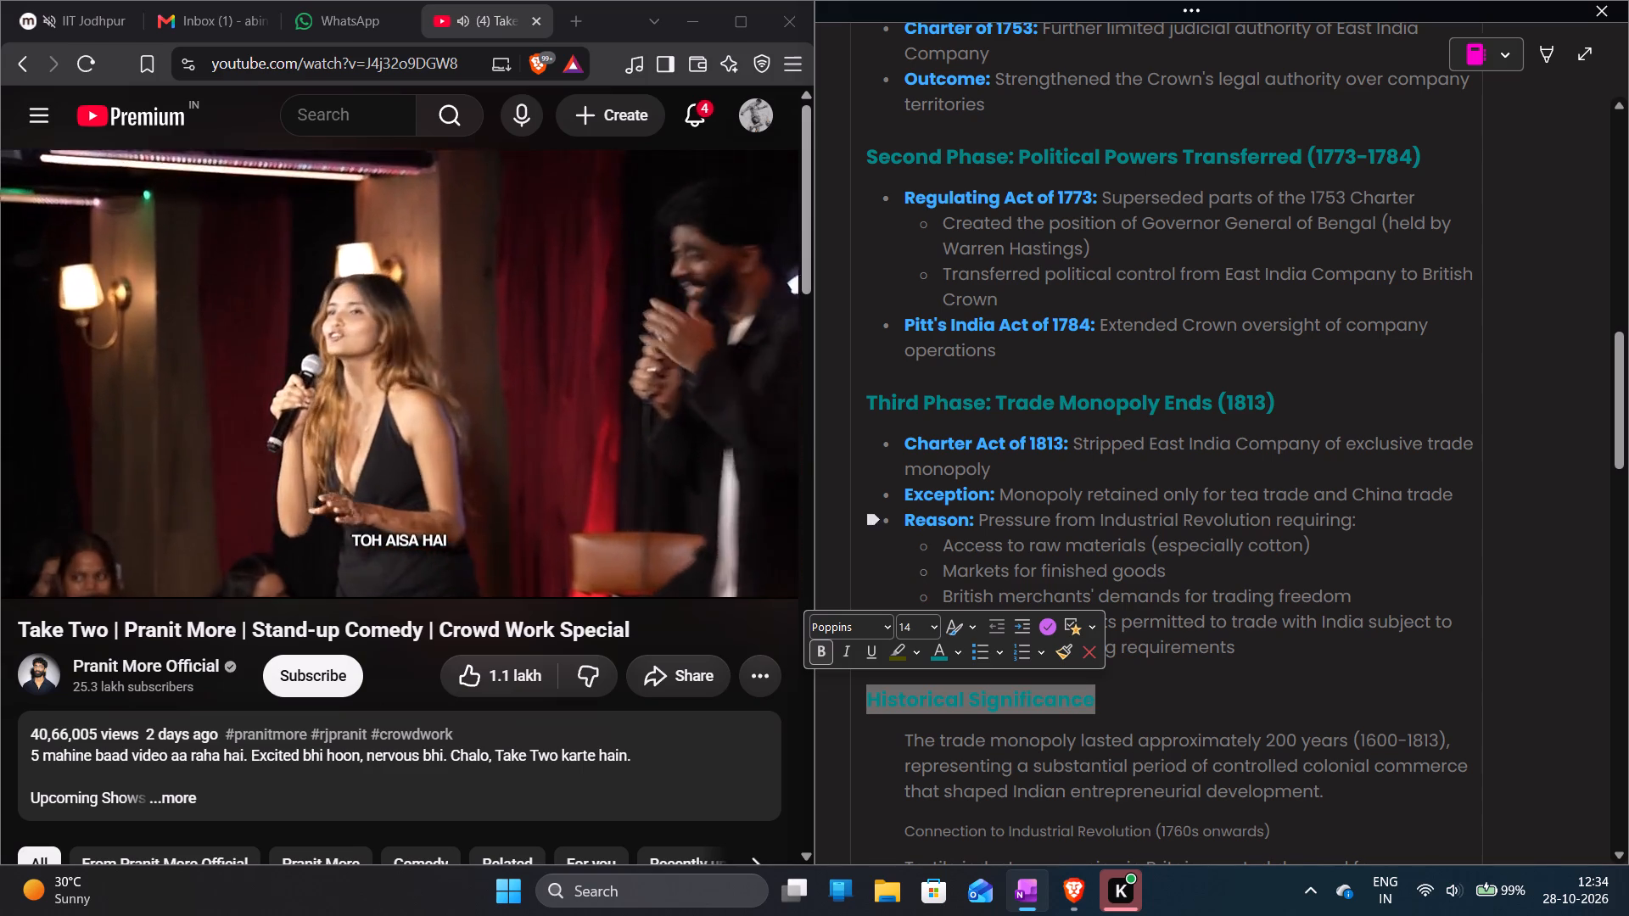
left_click(1265, 608)
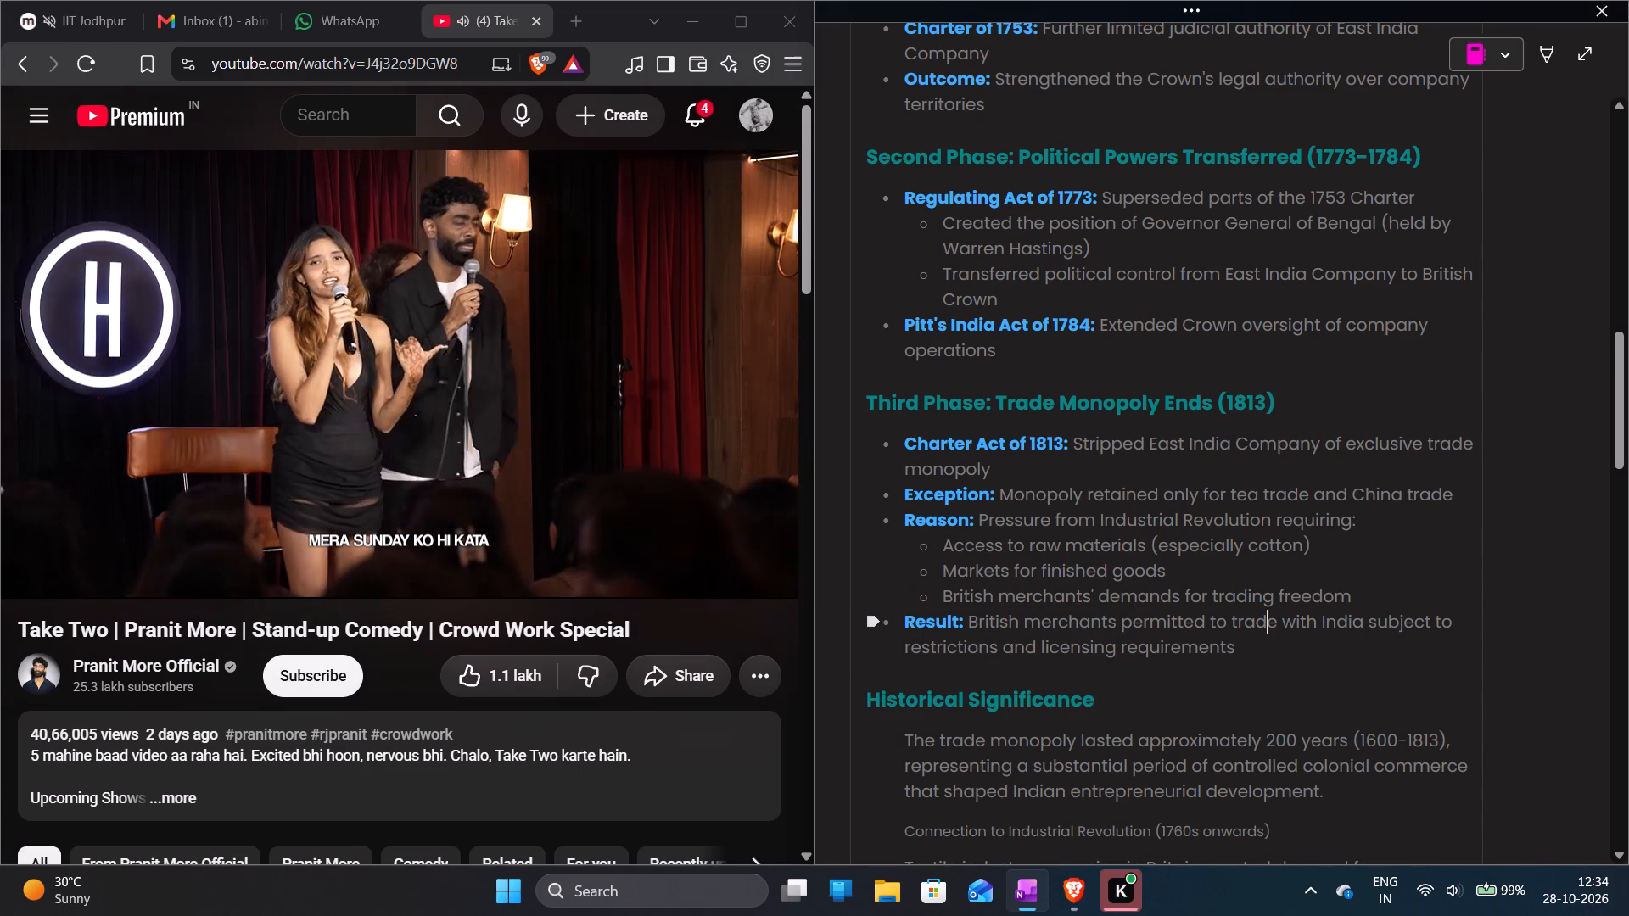
Remove the indent from the trade monopoly paragraph under "Historical Significance" and from the "Connection to Industrial Revolution (1760s onwards)" line.
scroll(1077, 640, "down", 2)
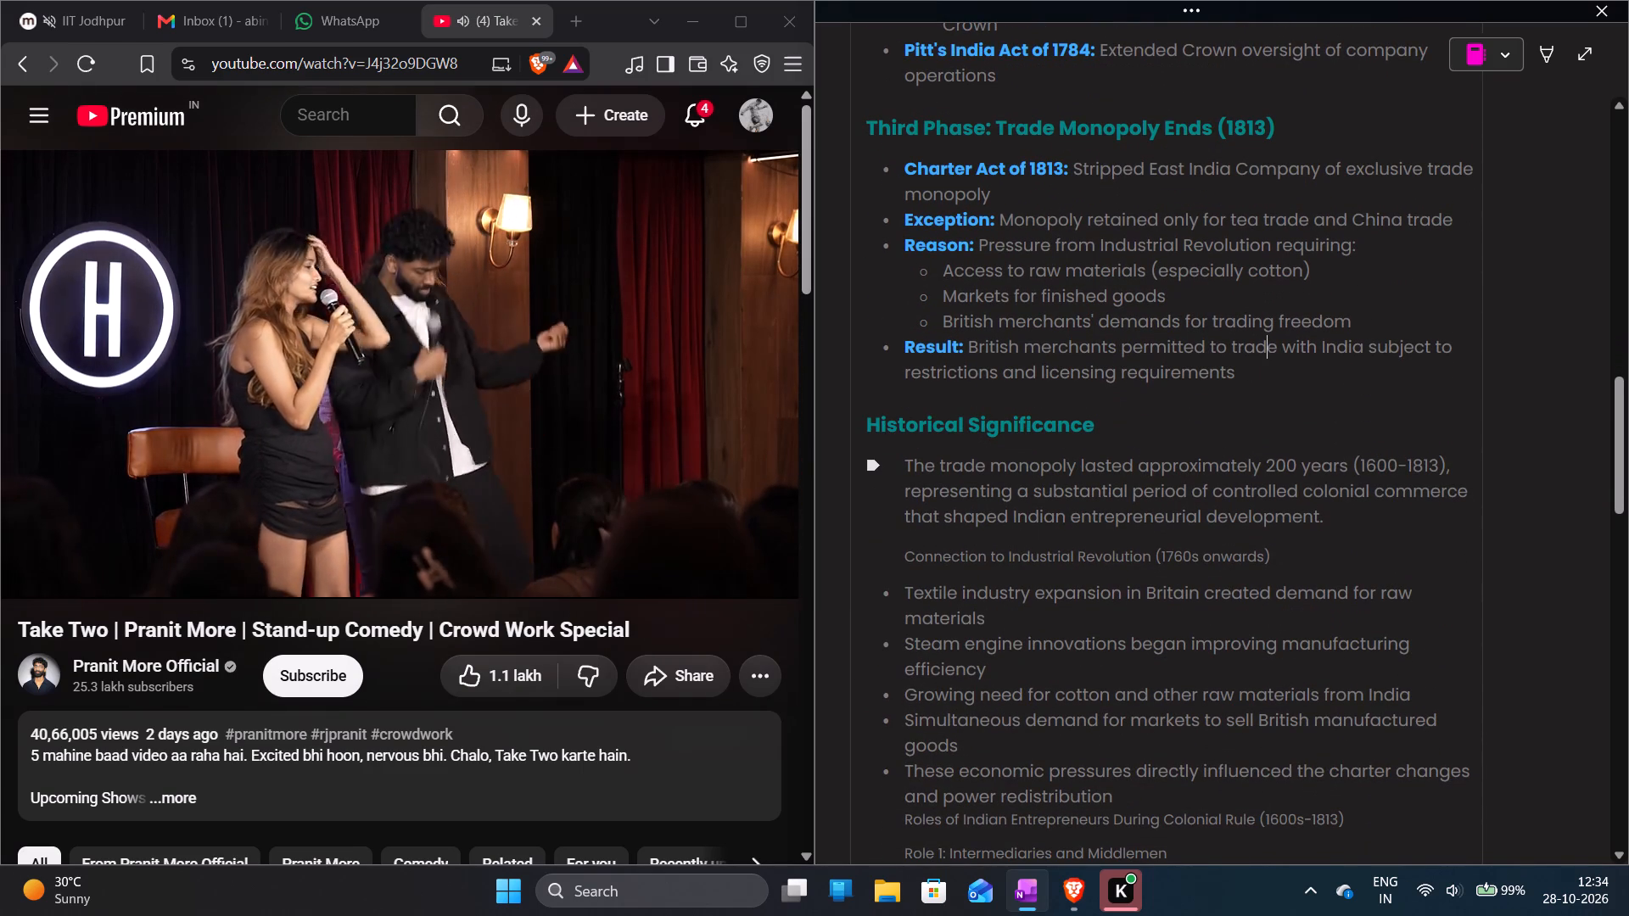
left_click(895, 463)
key("BackSpace")
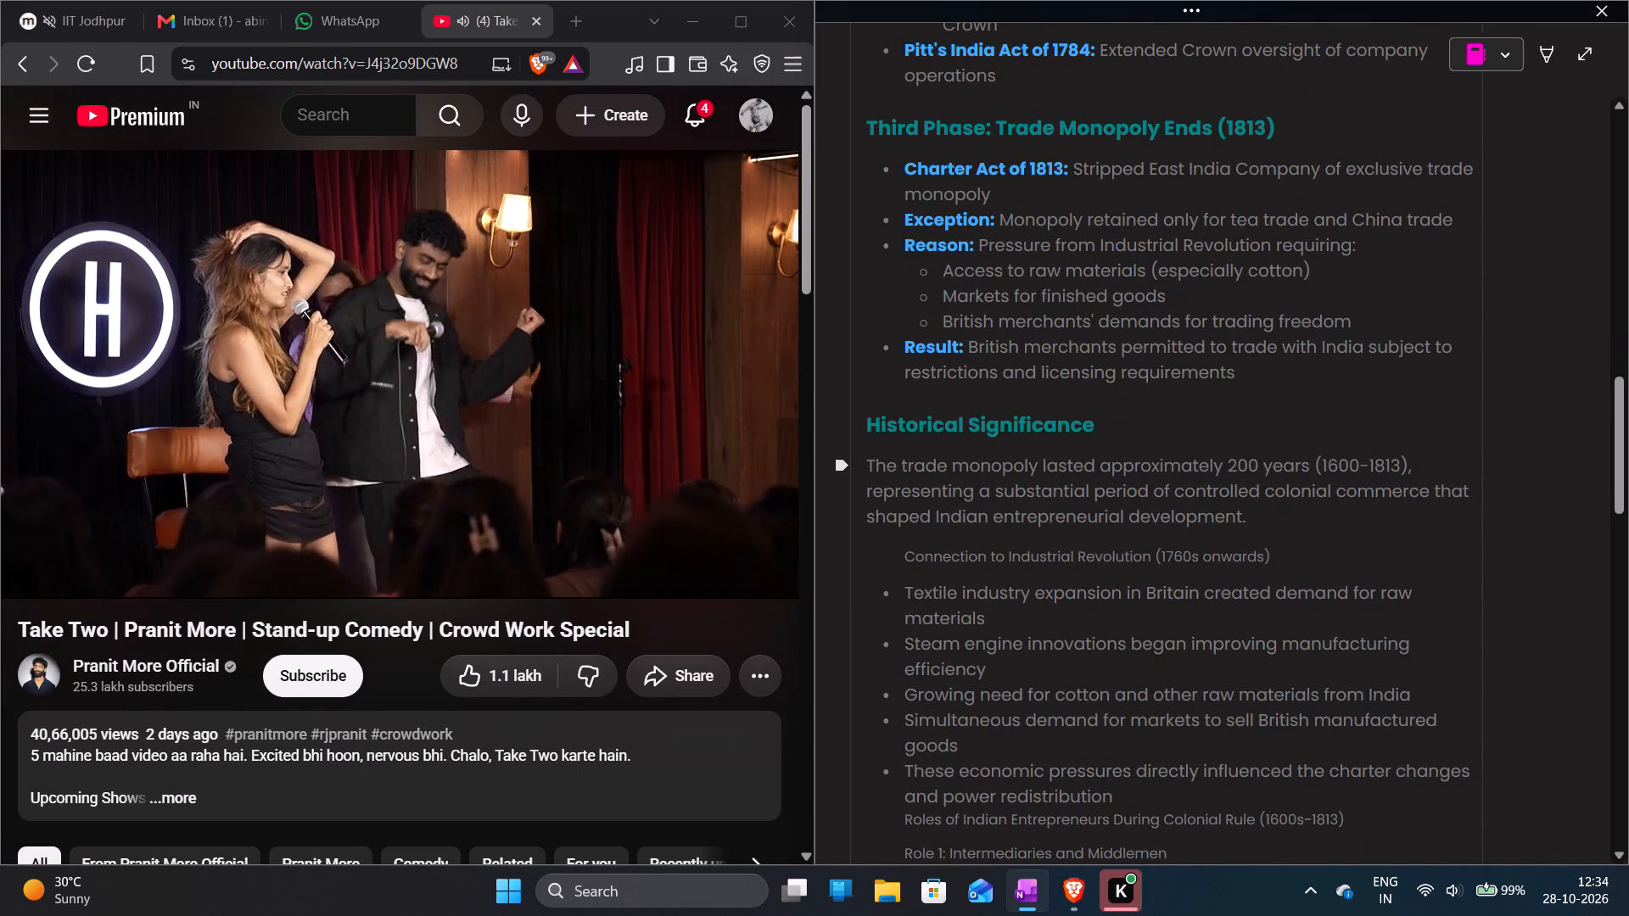
key("Down")
key("Down")
key("Down")
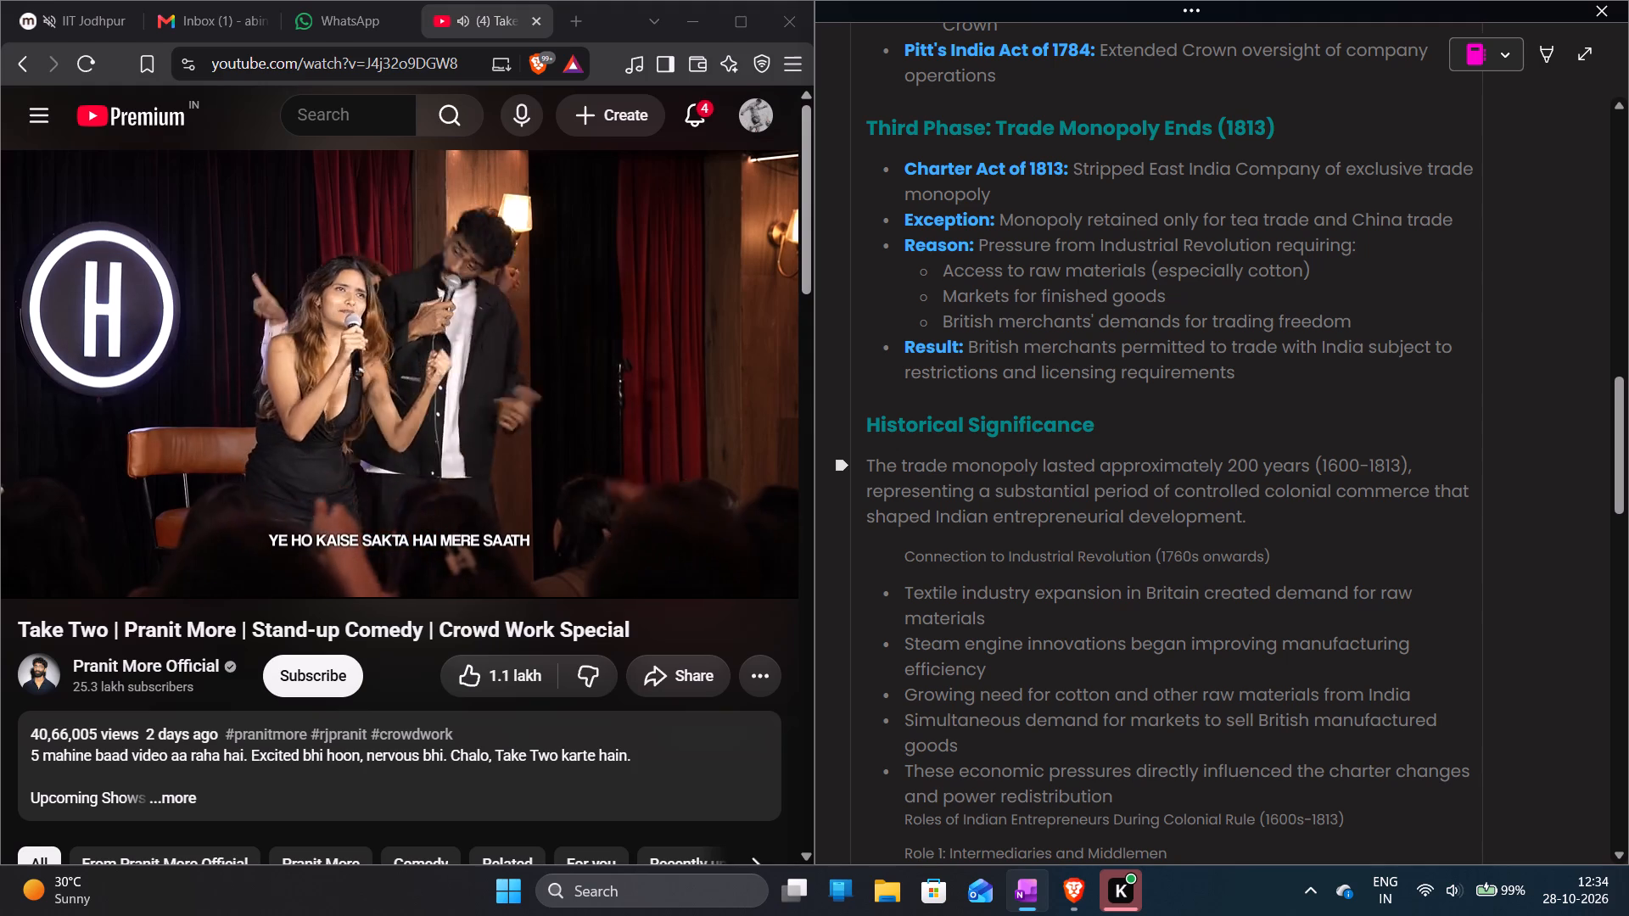
key("BackSpace")
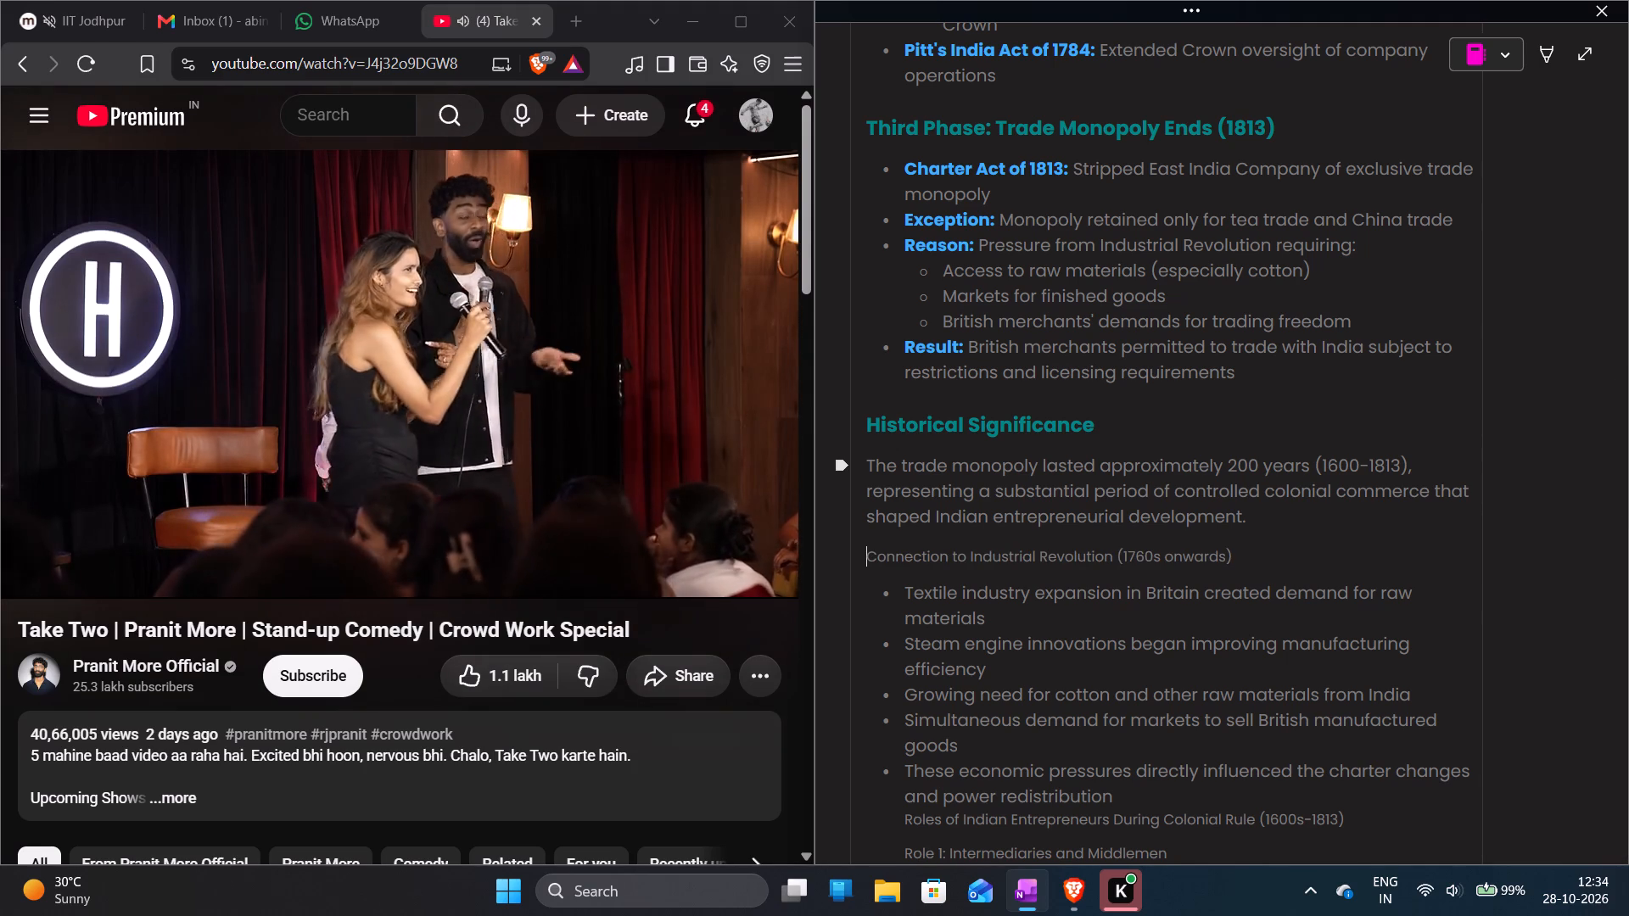
Check the heading level in the browser's lecture notes and set the "Connection to Industrial Revolution (1760s onwards)" line to 16 pt.
left_click(107, 11)
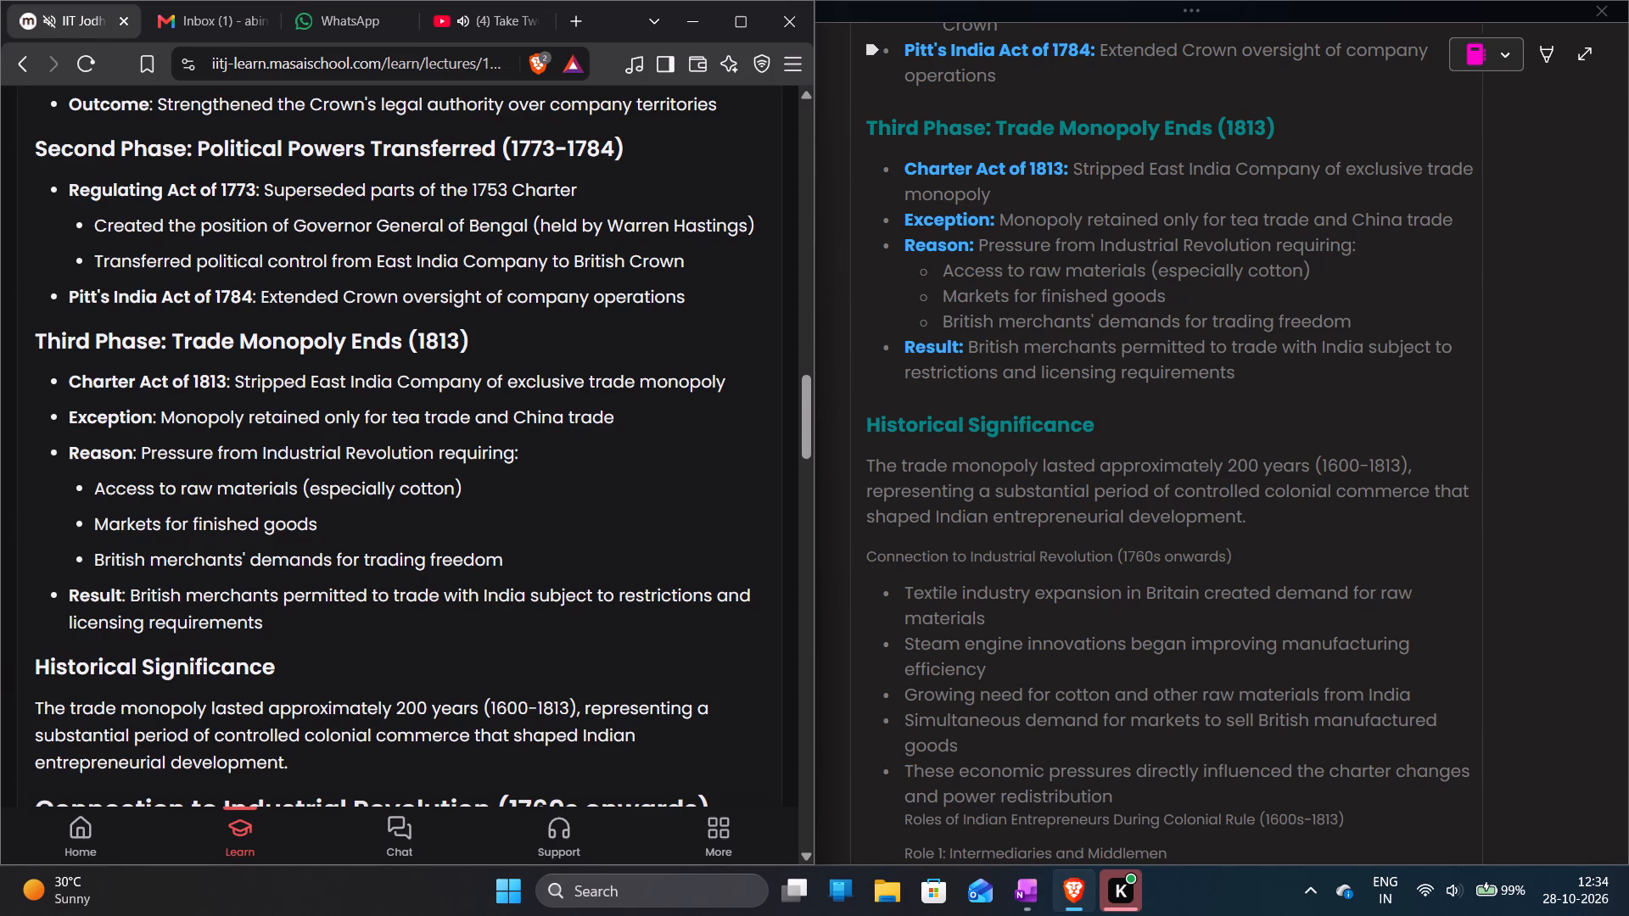
scroll(257, 304, "down", 4)
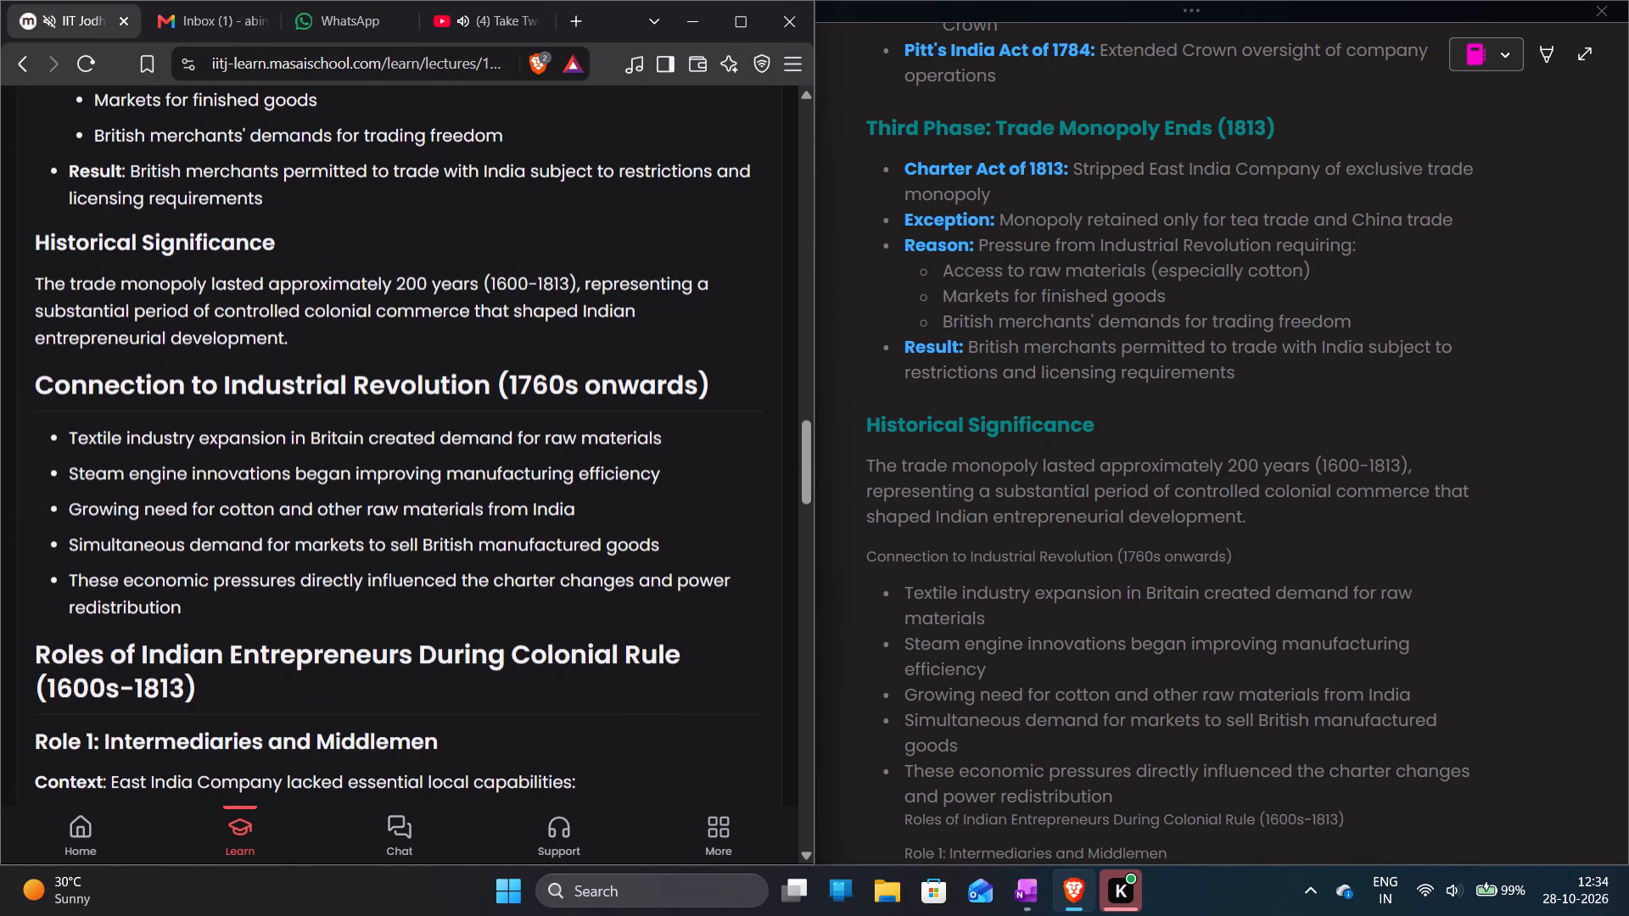
left_click_drag(1237, 554, 848, 567)
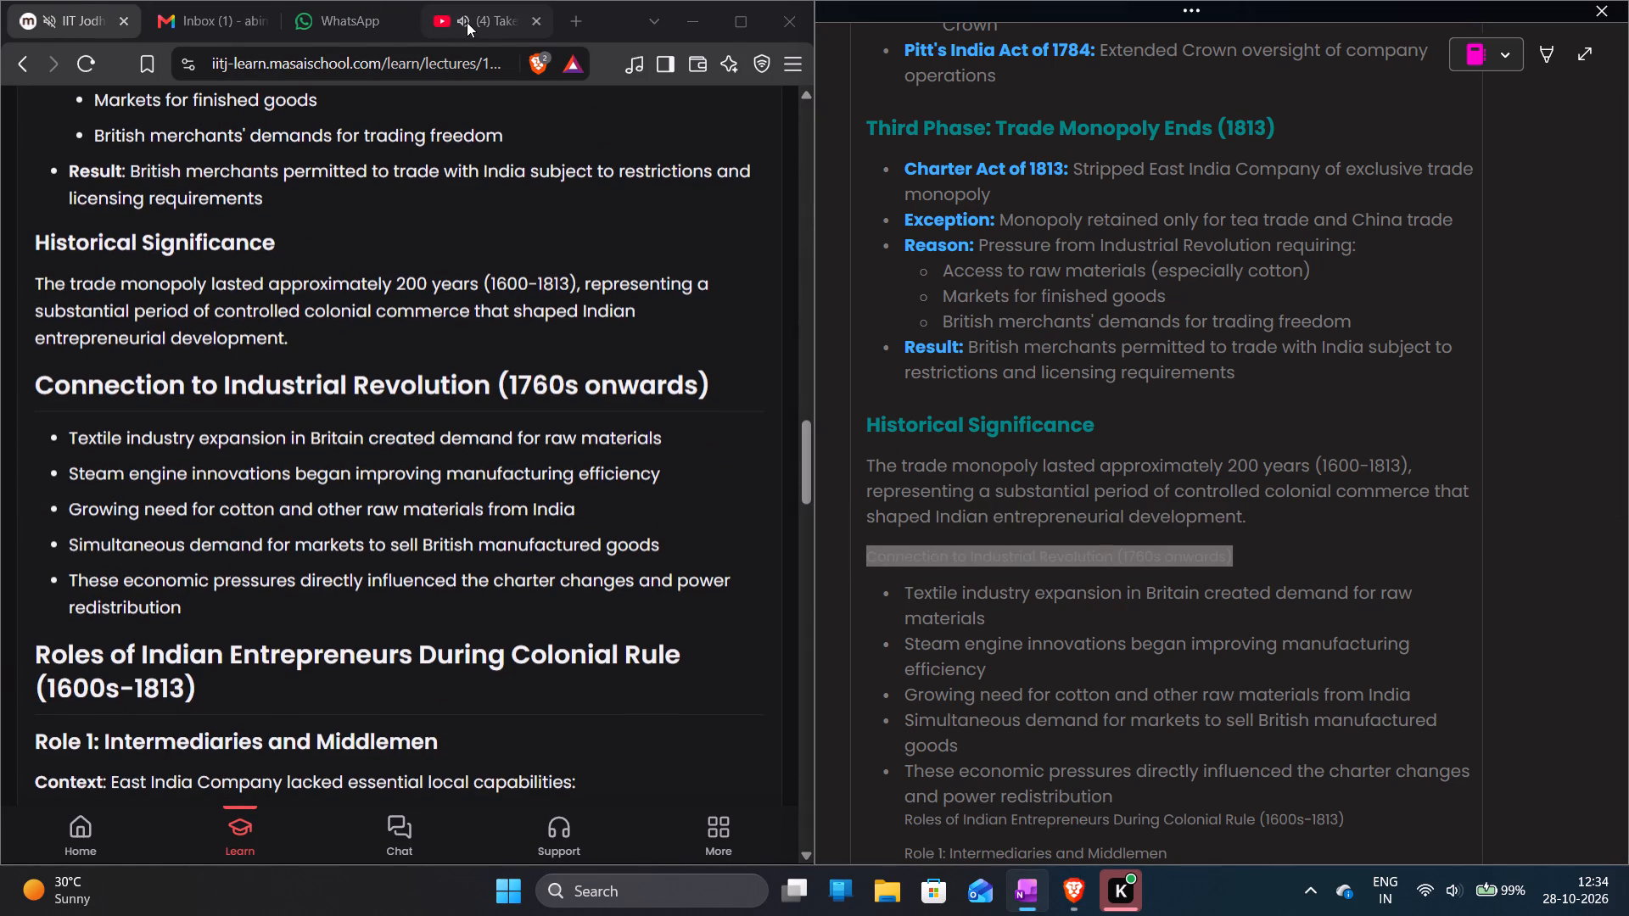
left_click(490, 29)
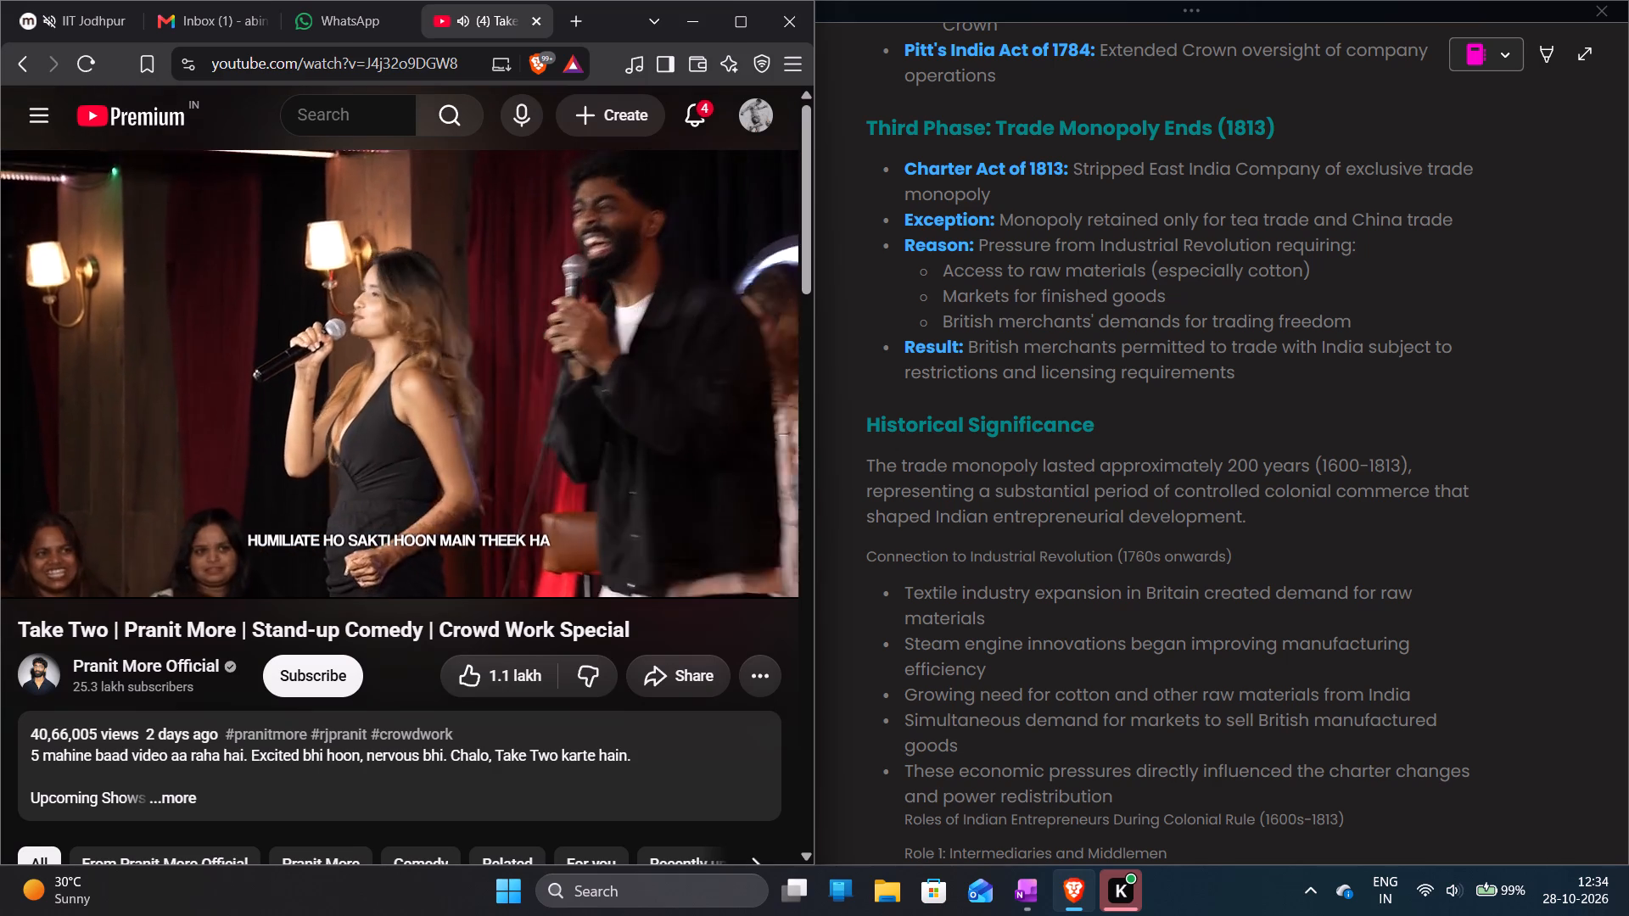
left_click_drag(1251, 554, 879, 562)
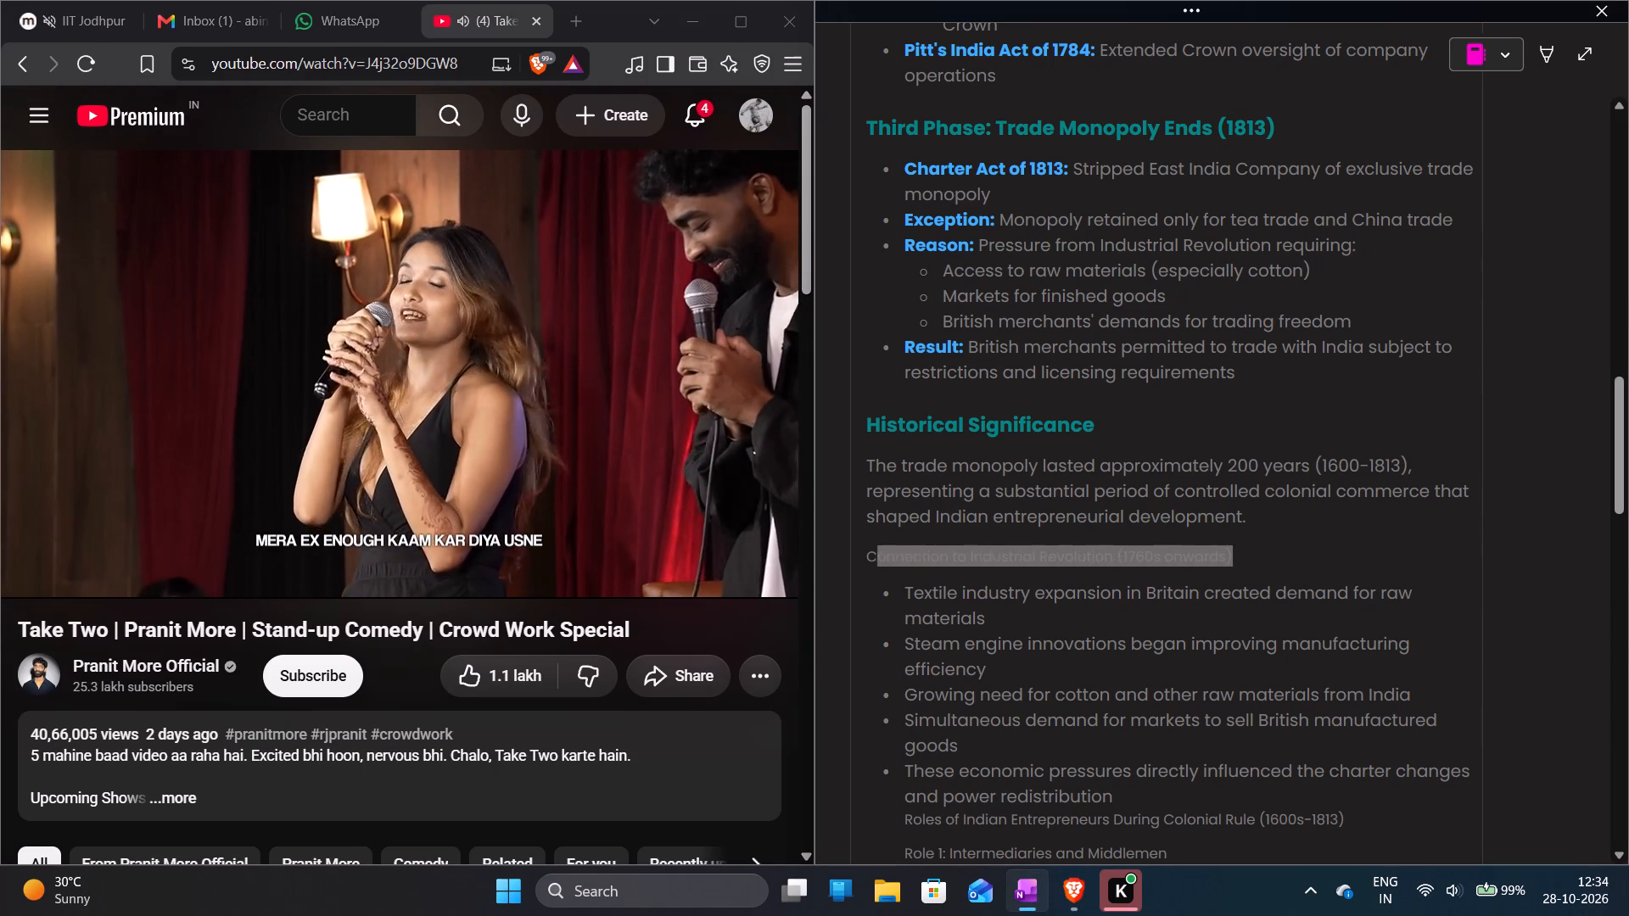
left_click_drag(879, 562, 843, 564)
left_click(953, 509)
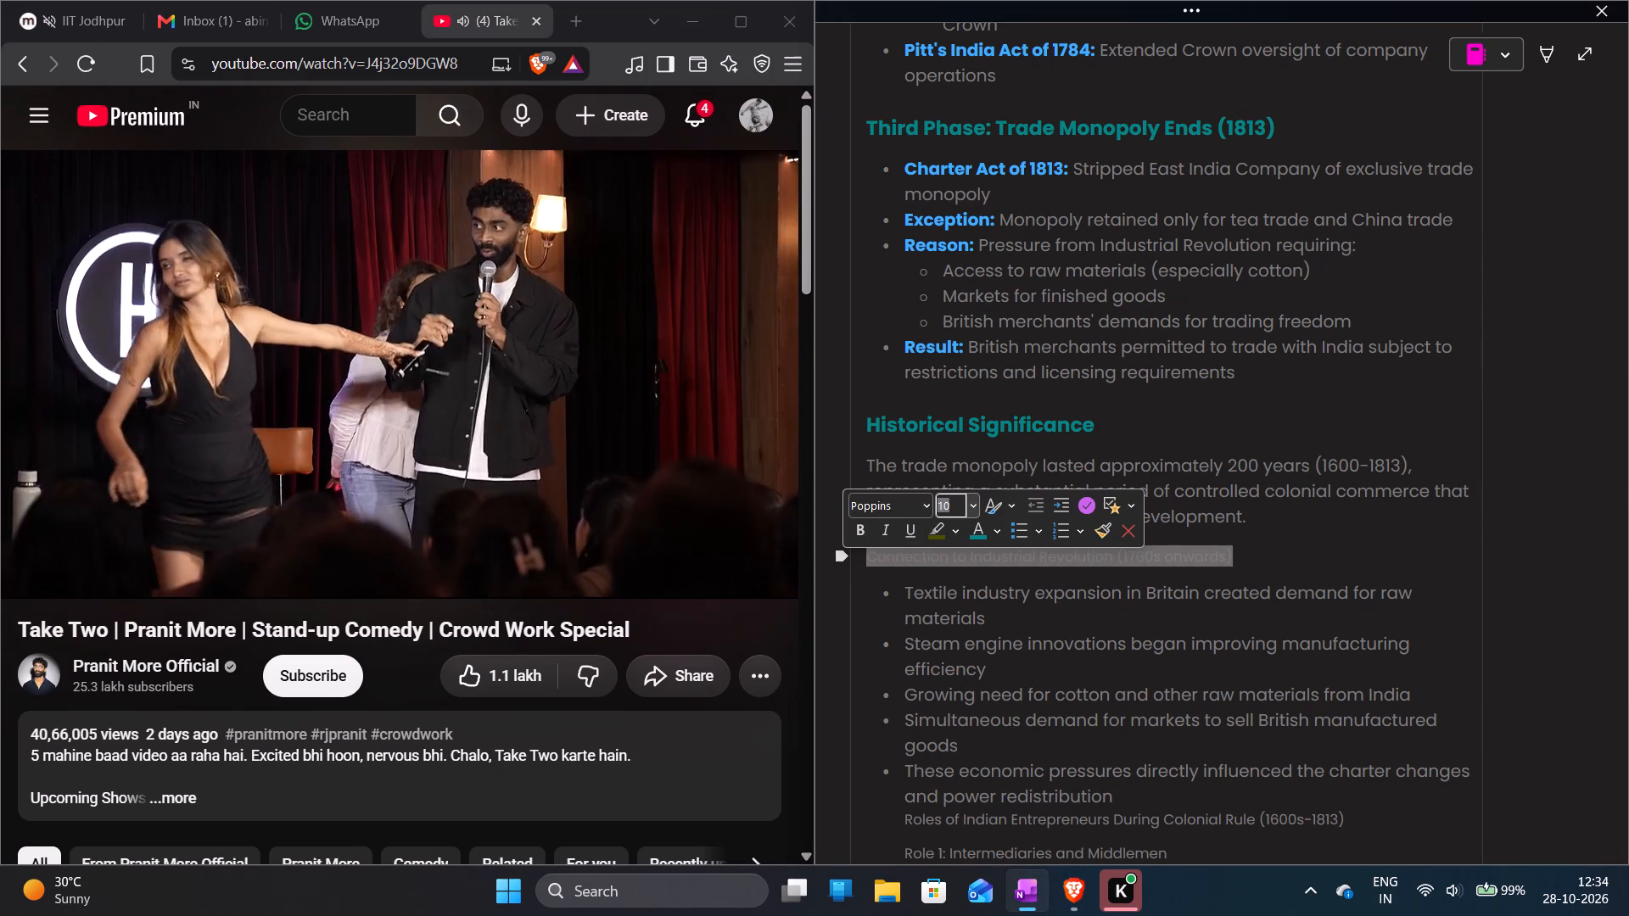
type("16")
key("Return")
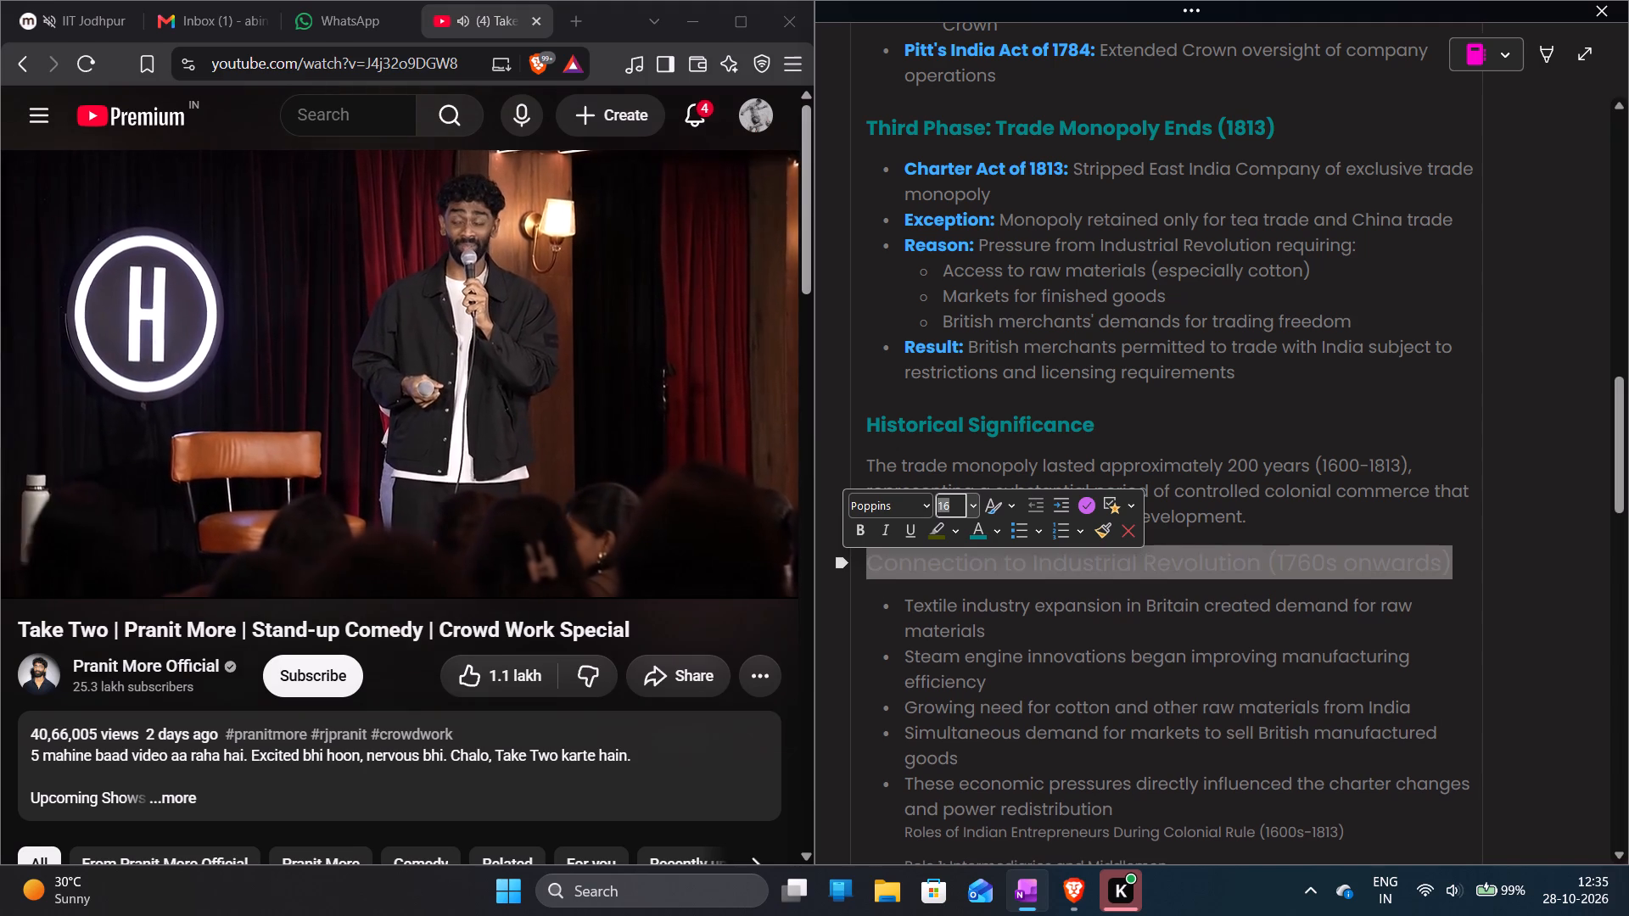
Format the "Connection to Industrial Revolution (1760s onwards)" heading as green, bold and underlined.
left_click(995, 525)
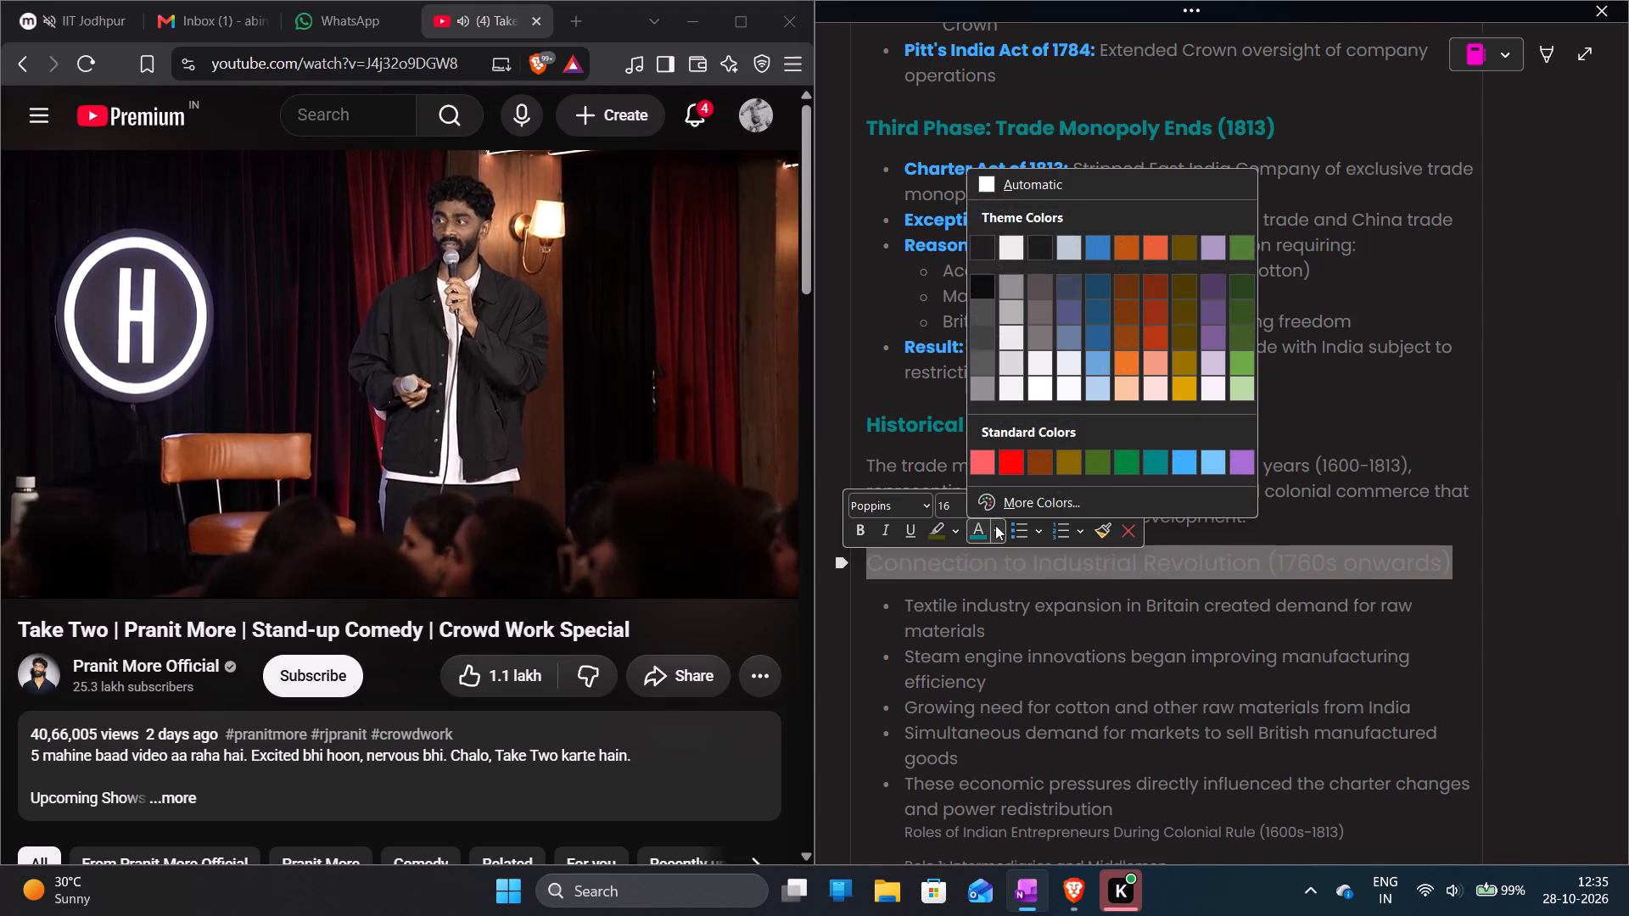
left_click(1128, 464)
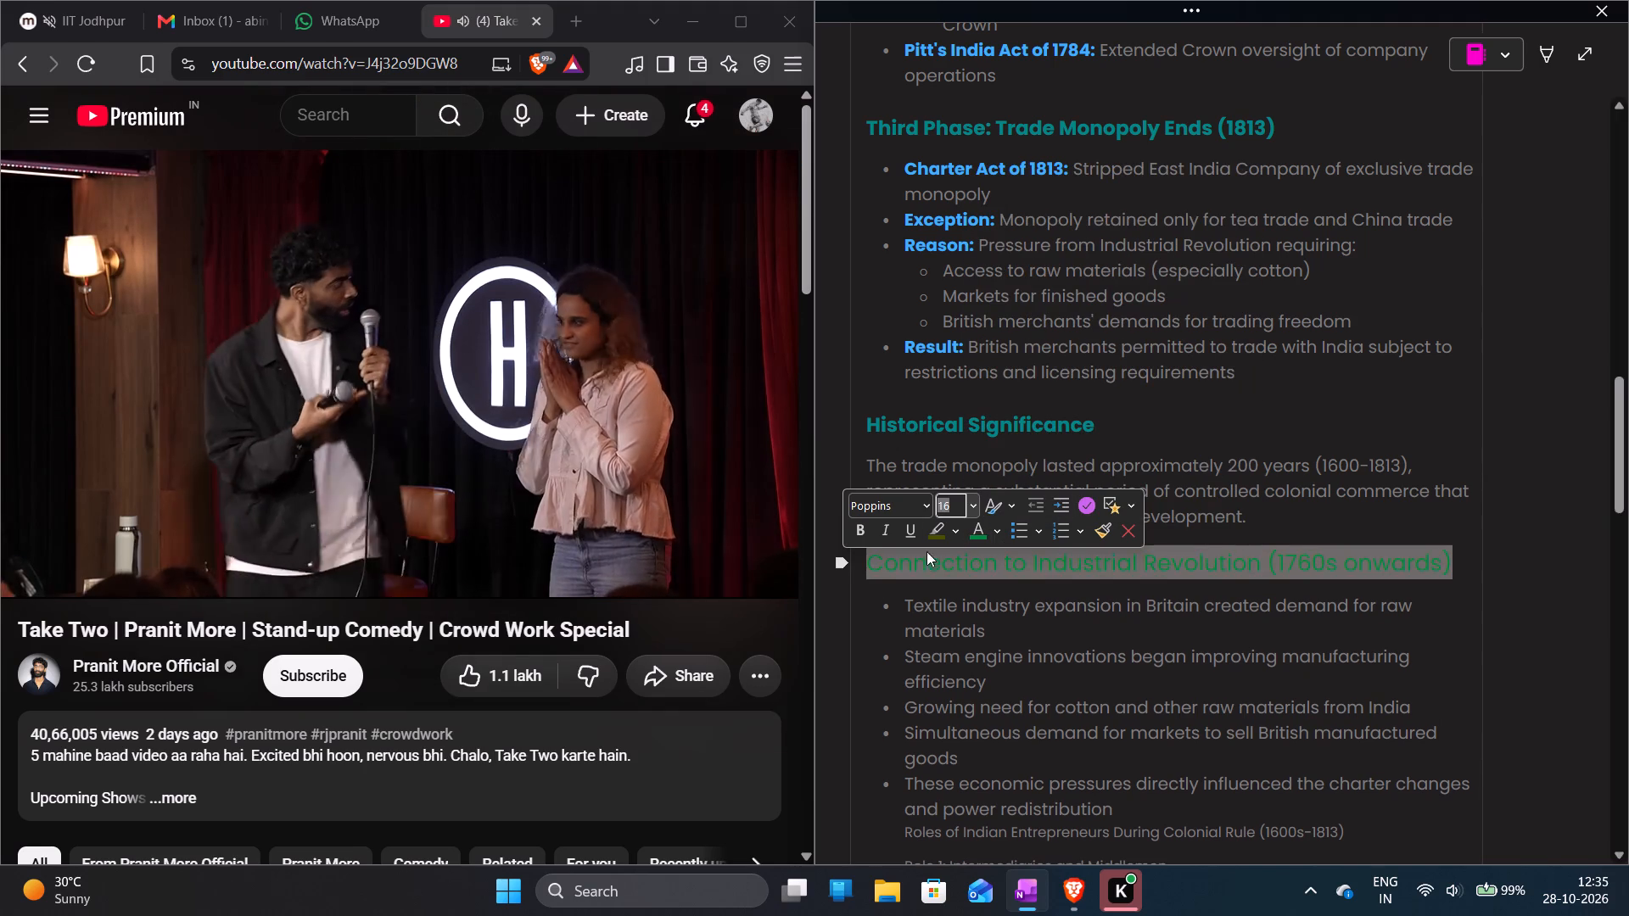
left_click(857, 526)
left_click(916, 526)
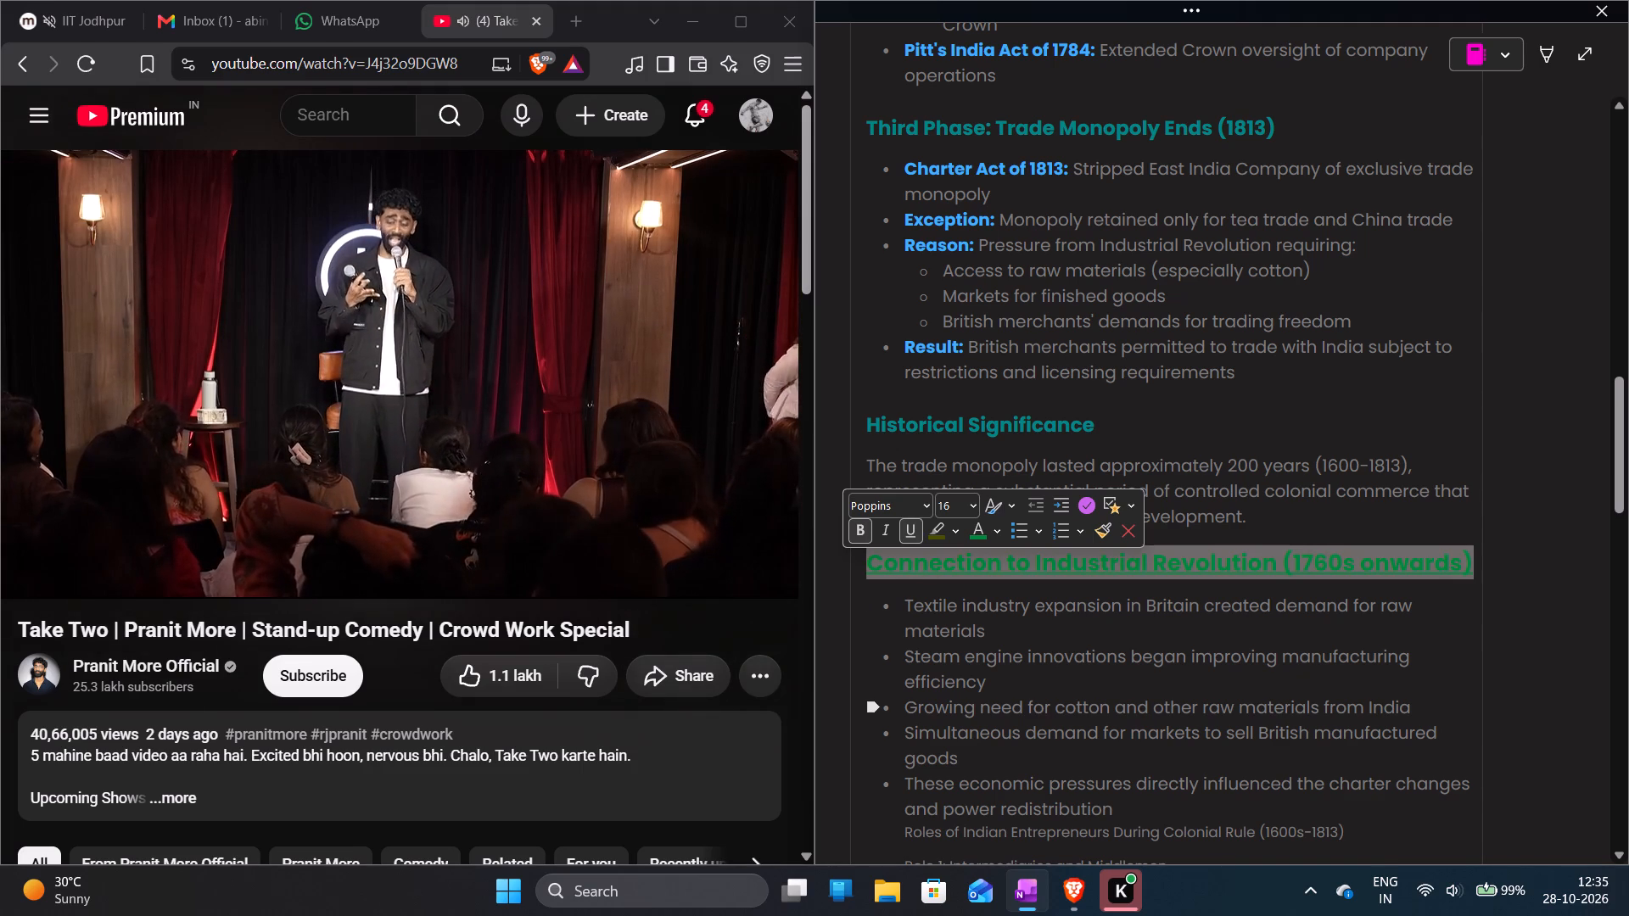
left_click(966, 707)
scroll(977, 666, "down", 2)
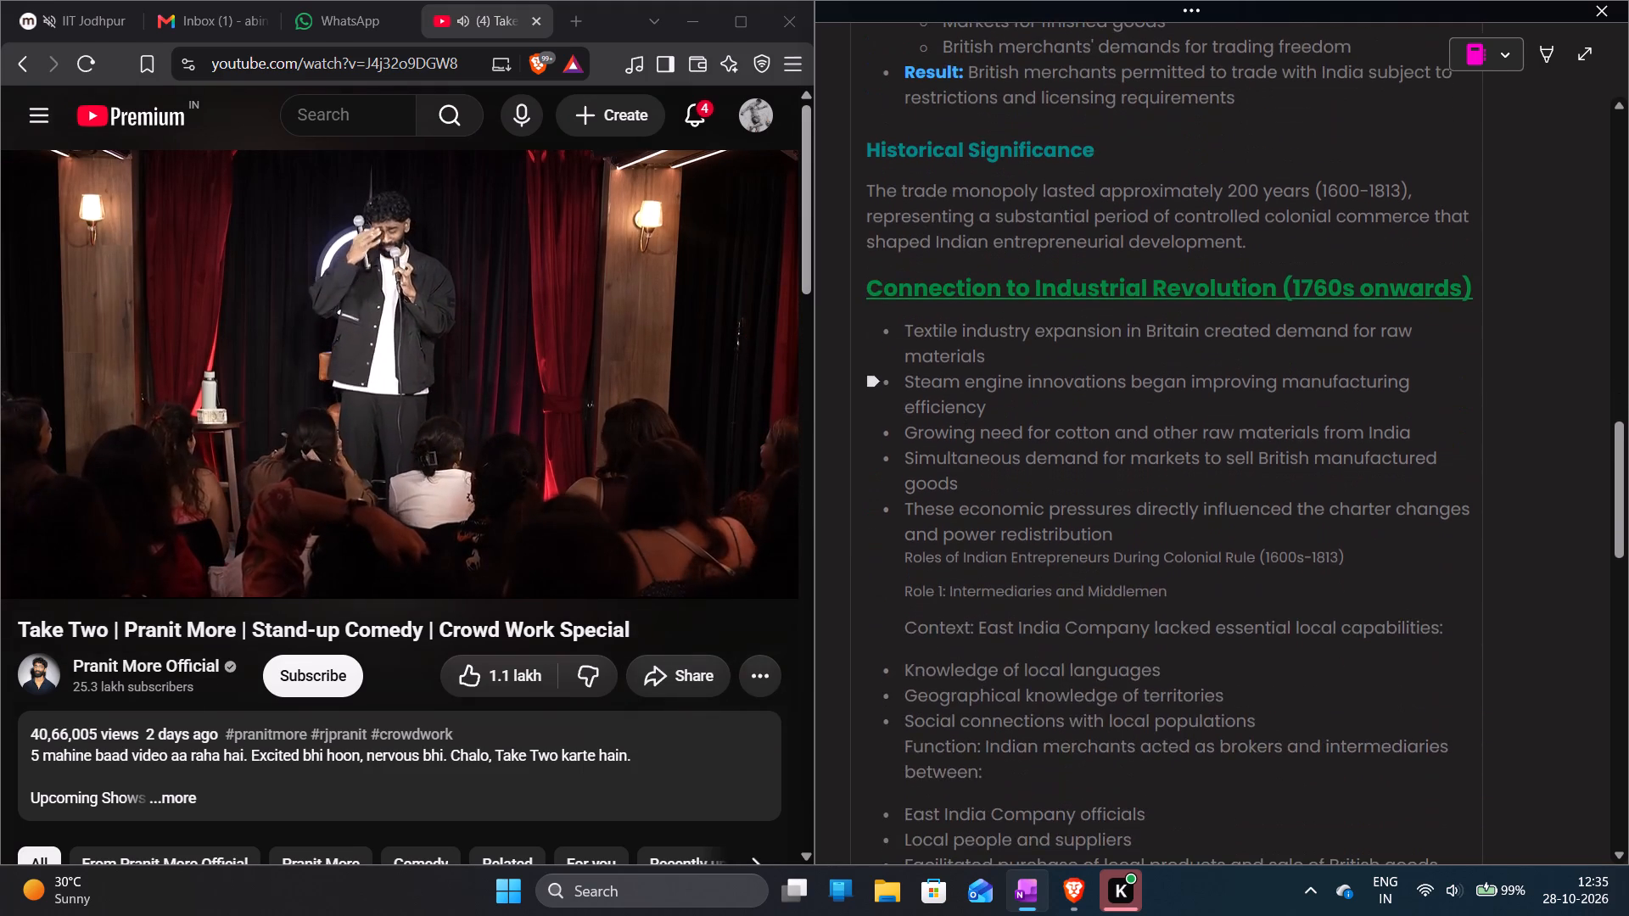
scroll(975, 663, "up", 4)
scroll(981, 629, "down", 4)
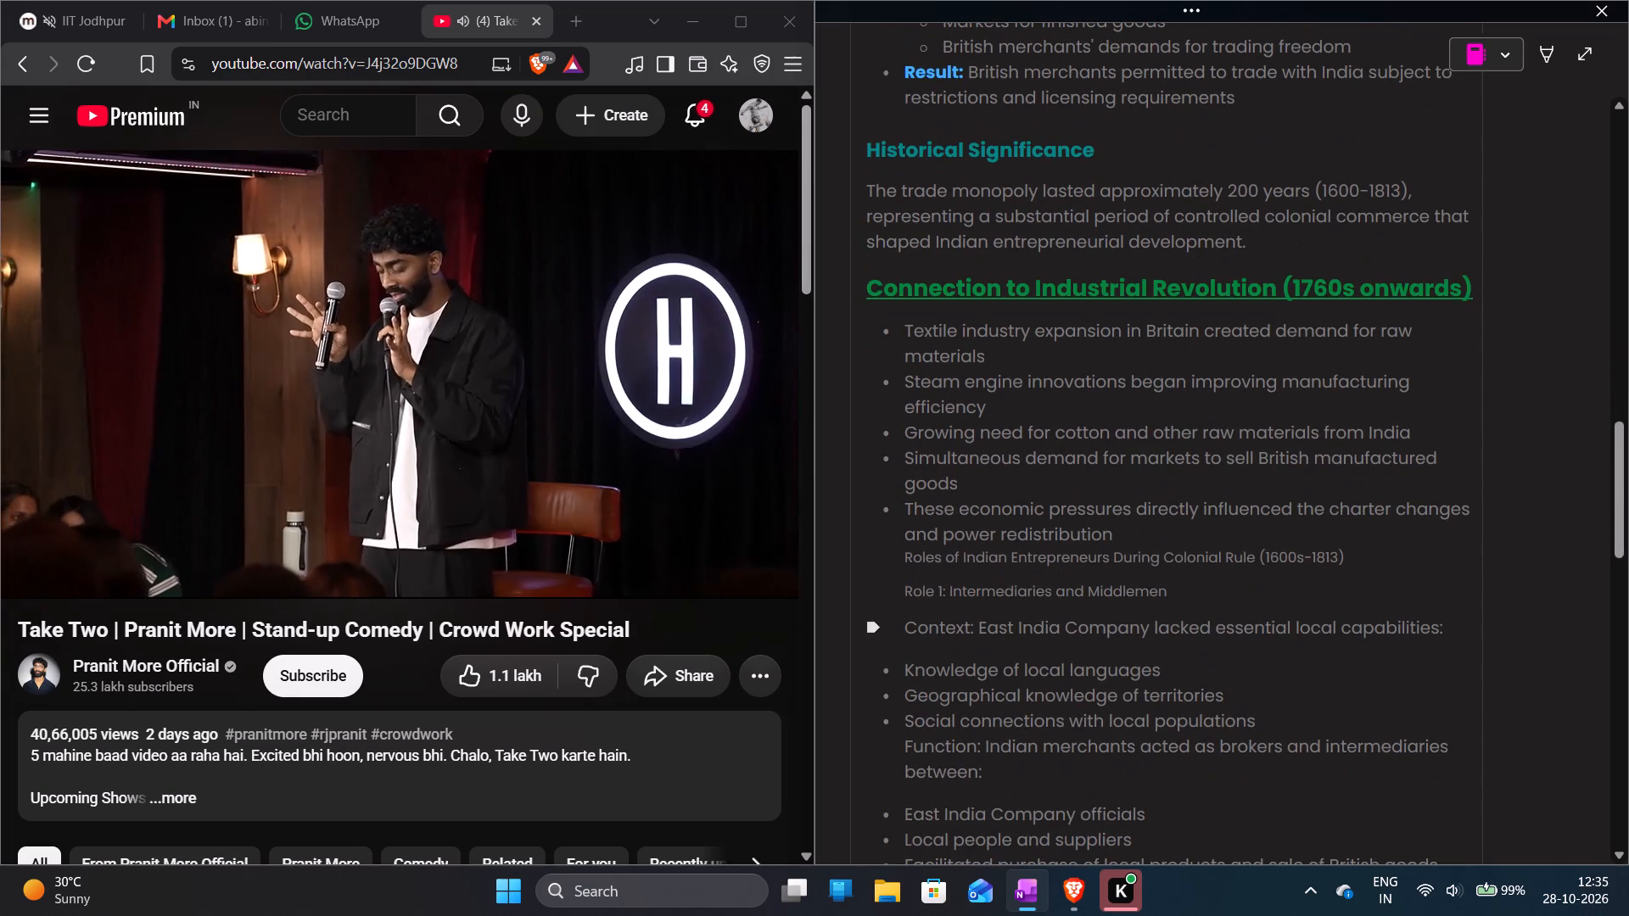
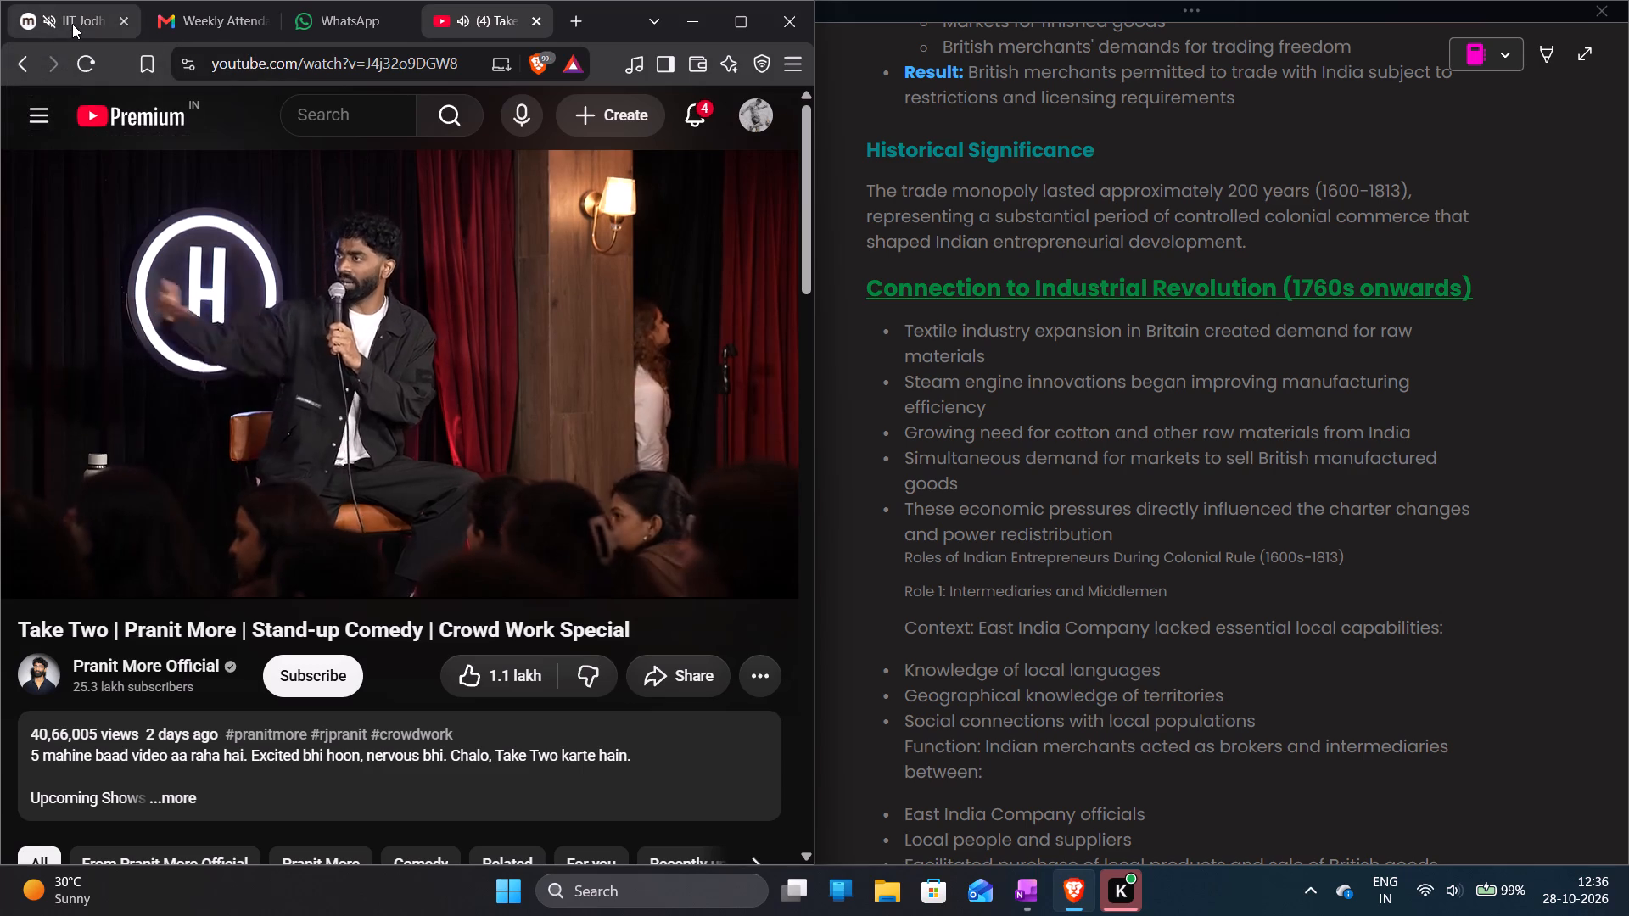
Check the lecture notes, then insert a blank line above "Roles of Indian Entrepreneurs During Colonial Rule (1600s-1813)" and remove that heading's indent.
left_click(72, 24)
scroll(176, 203, "down", 4)
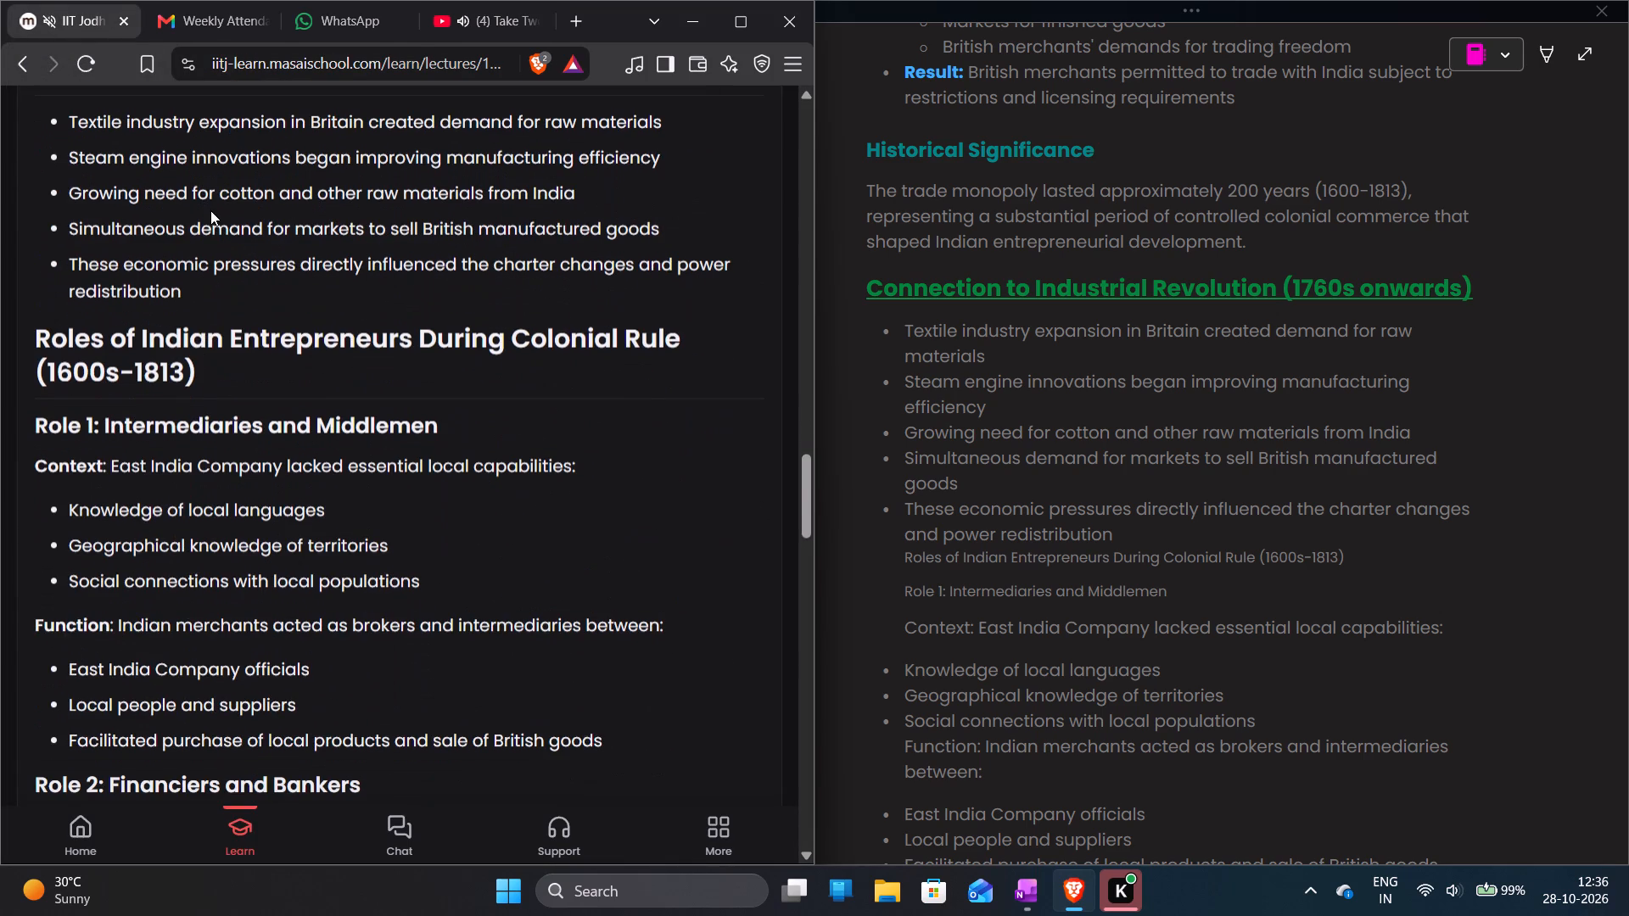
scroll(213, 209, "up", 1)
left_click_drag(1143, 522, 1143, 531)
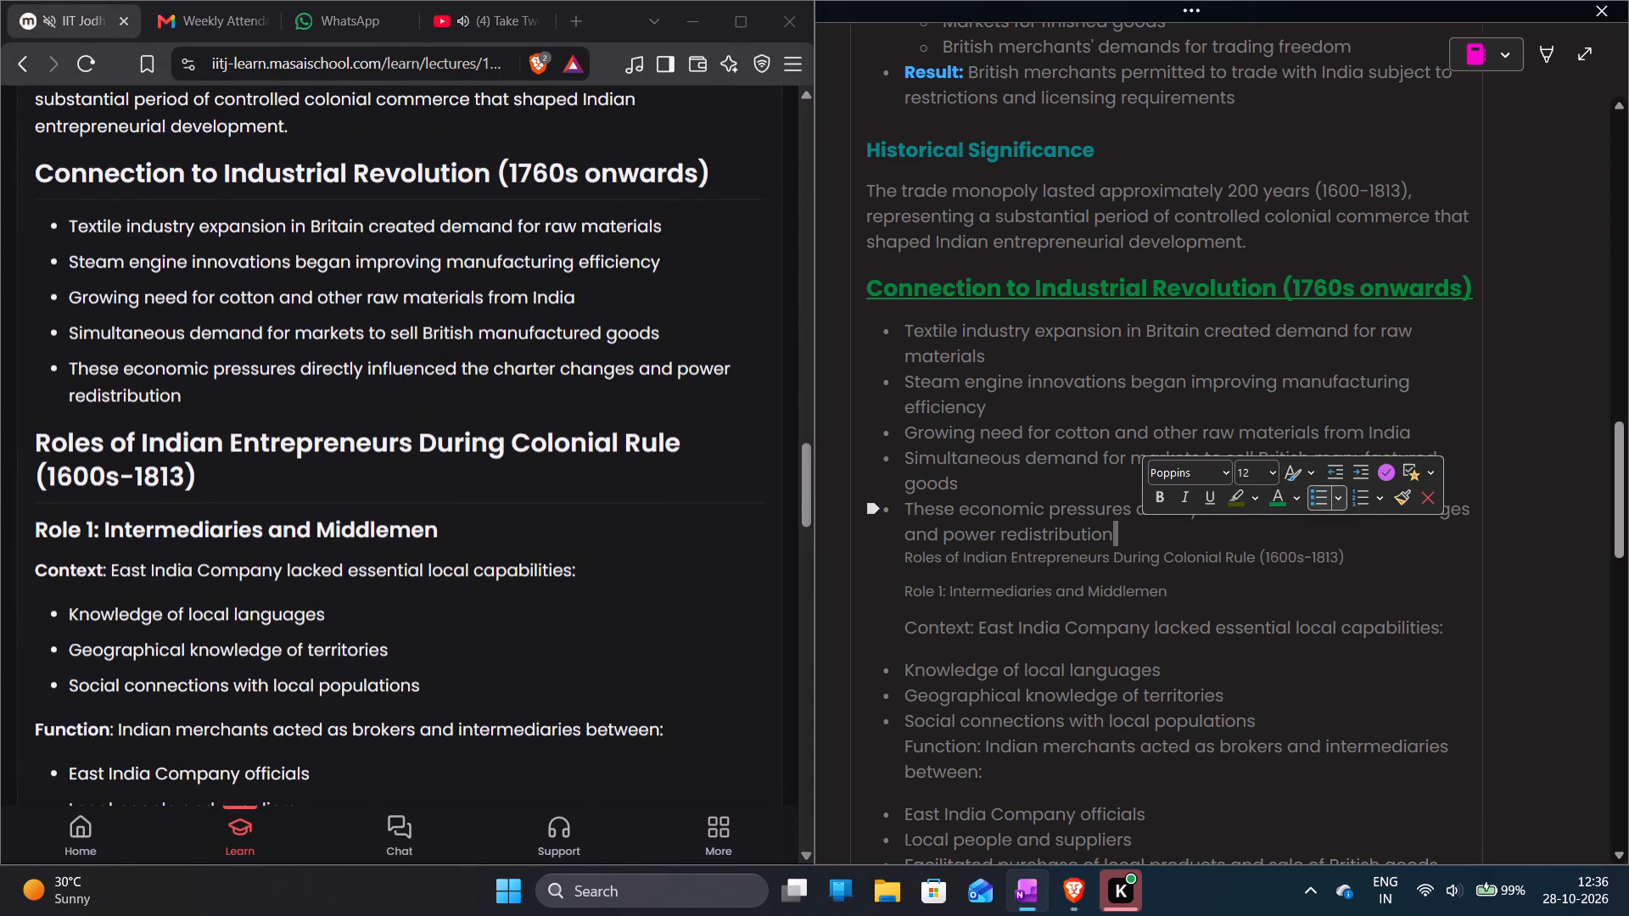
key("Return")
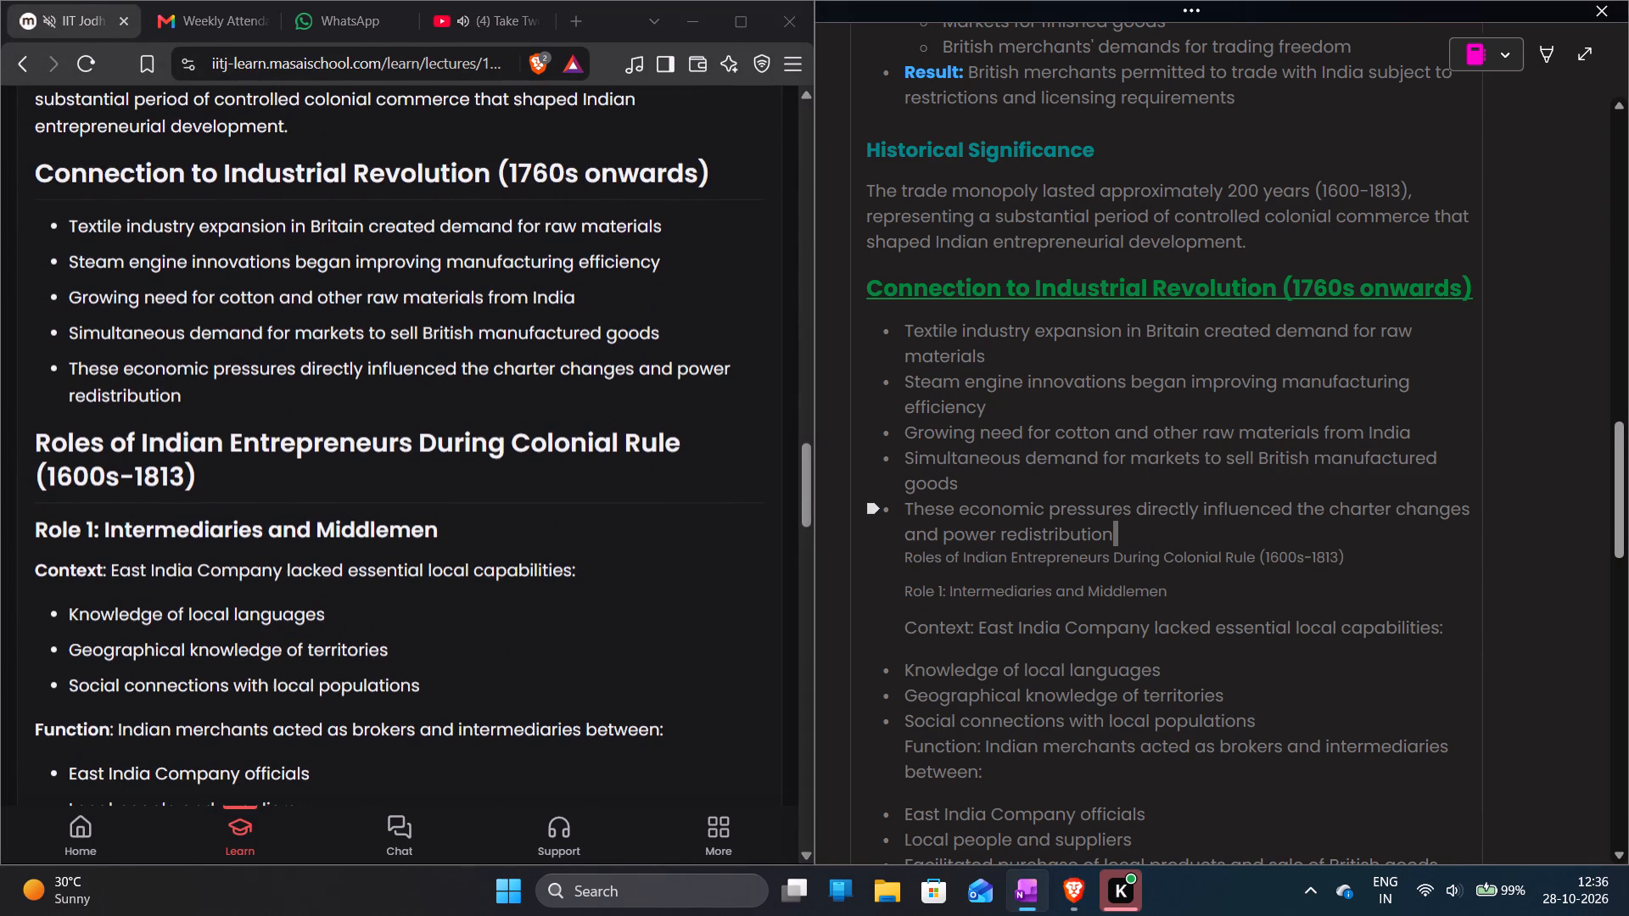
key("BackSpace")
key("Down")
key("BackSpace")
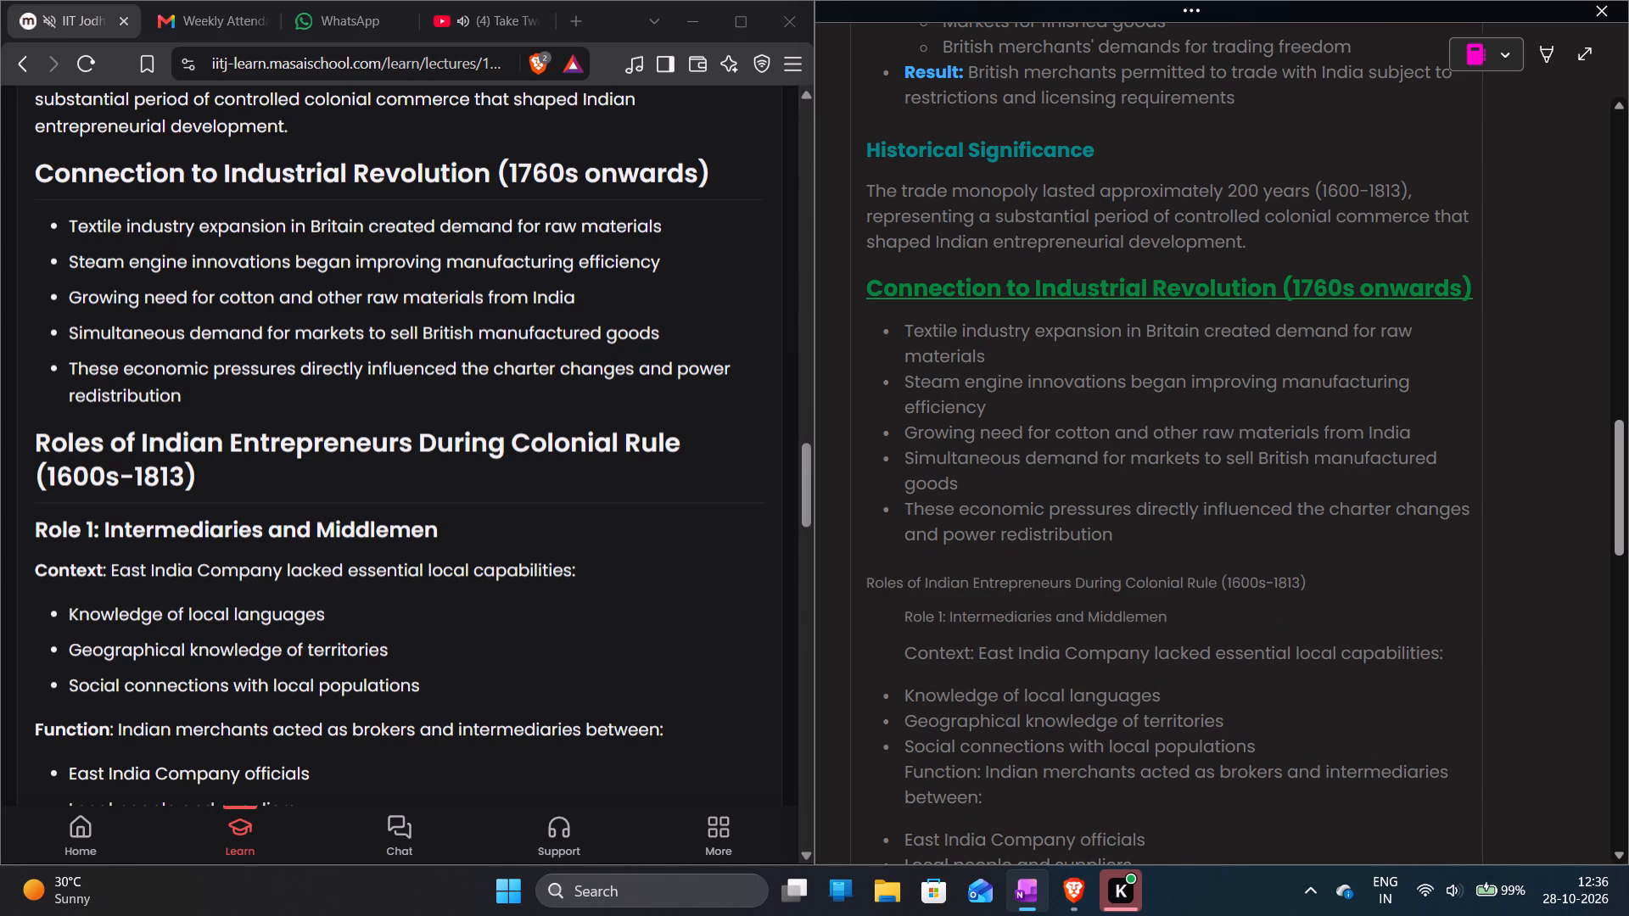
Remove the indent from the "Role 1: Intermediaries and Middlemen" line and the "Context" line below it.
key("Down")
key("BackSpace")
key("Down")
key("BackSpace")
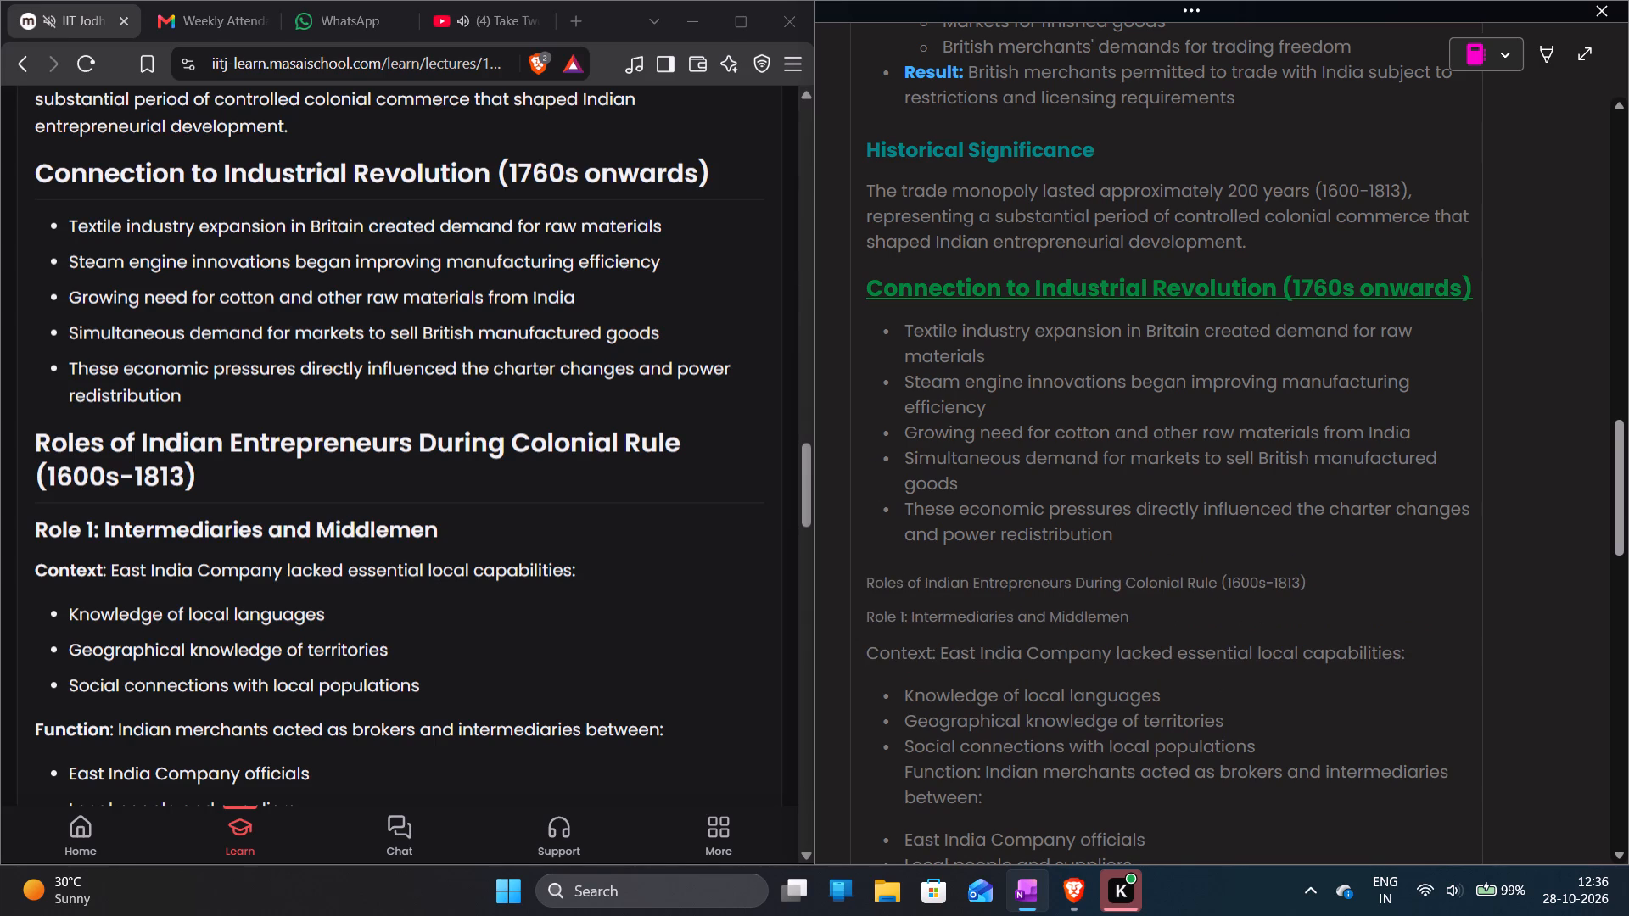
Format the "Roles of Indian Entrepreneurs During Colonial Rule (1600s-1813)" heading as 16 pt, bold, underlined and green.
left_click_drag(1317, 582, 865, 578)
left_click(965, 515)
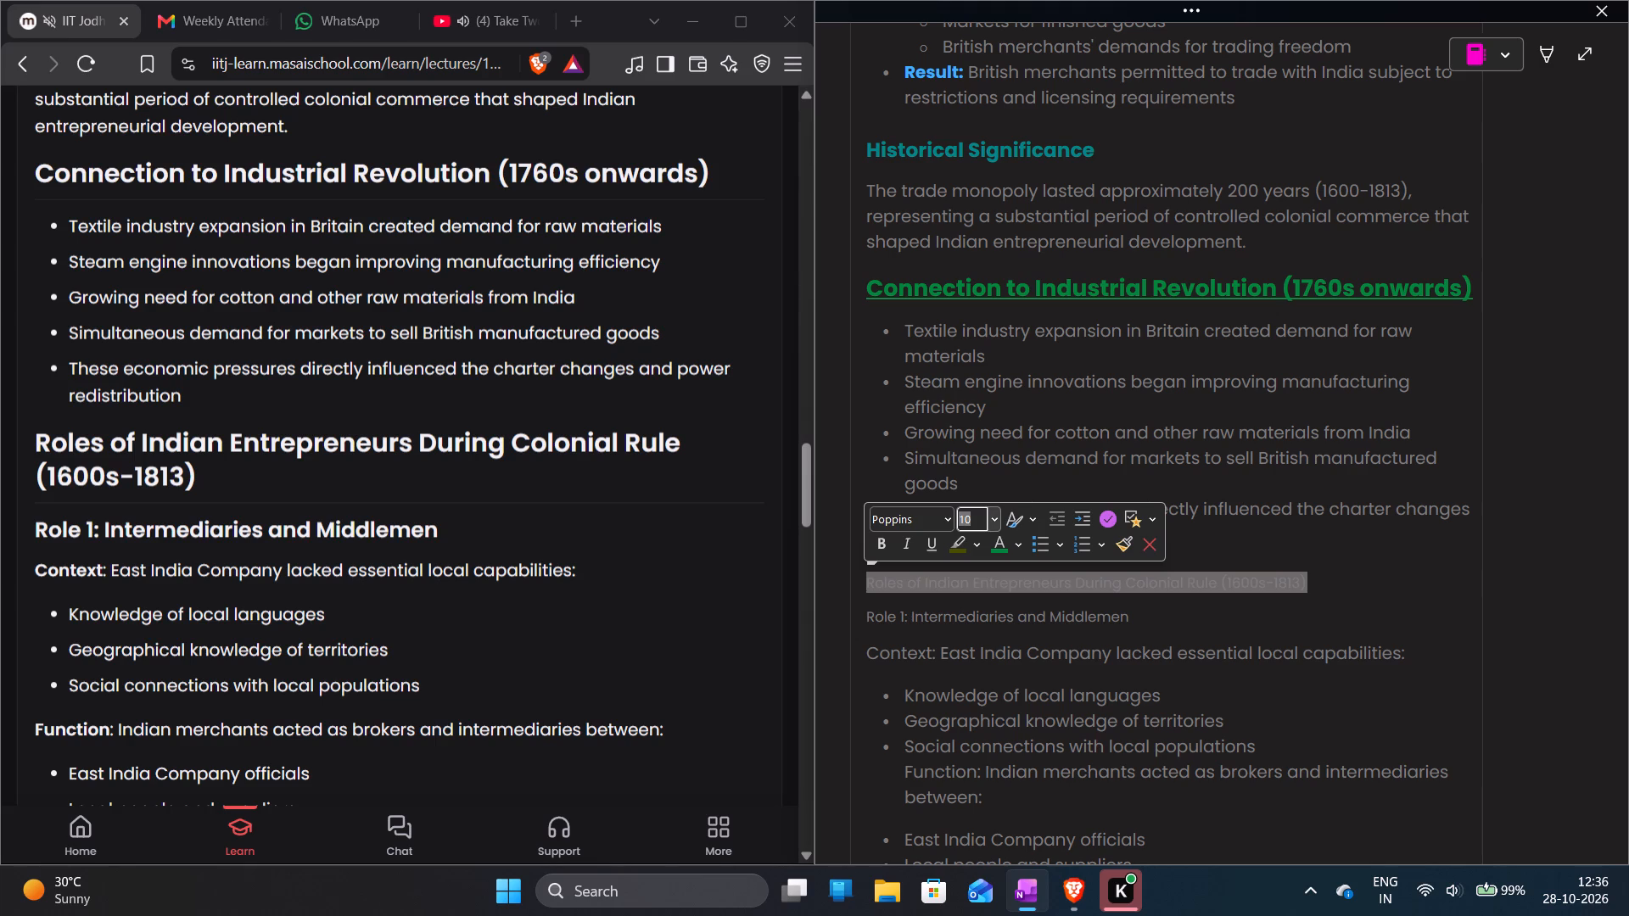
type("16")
key("Return")
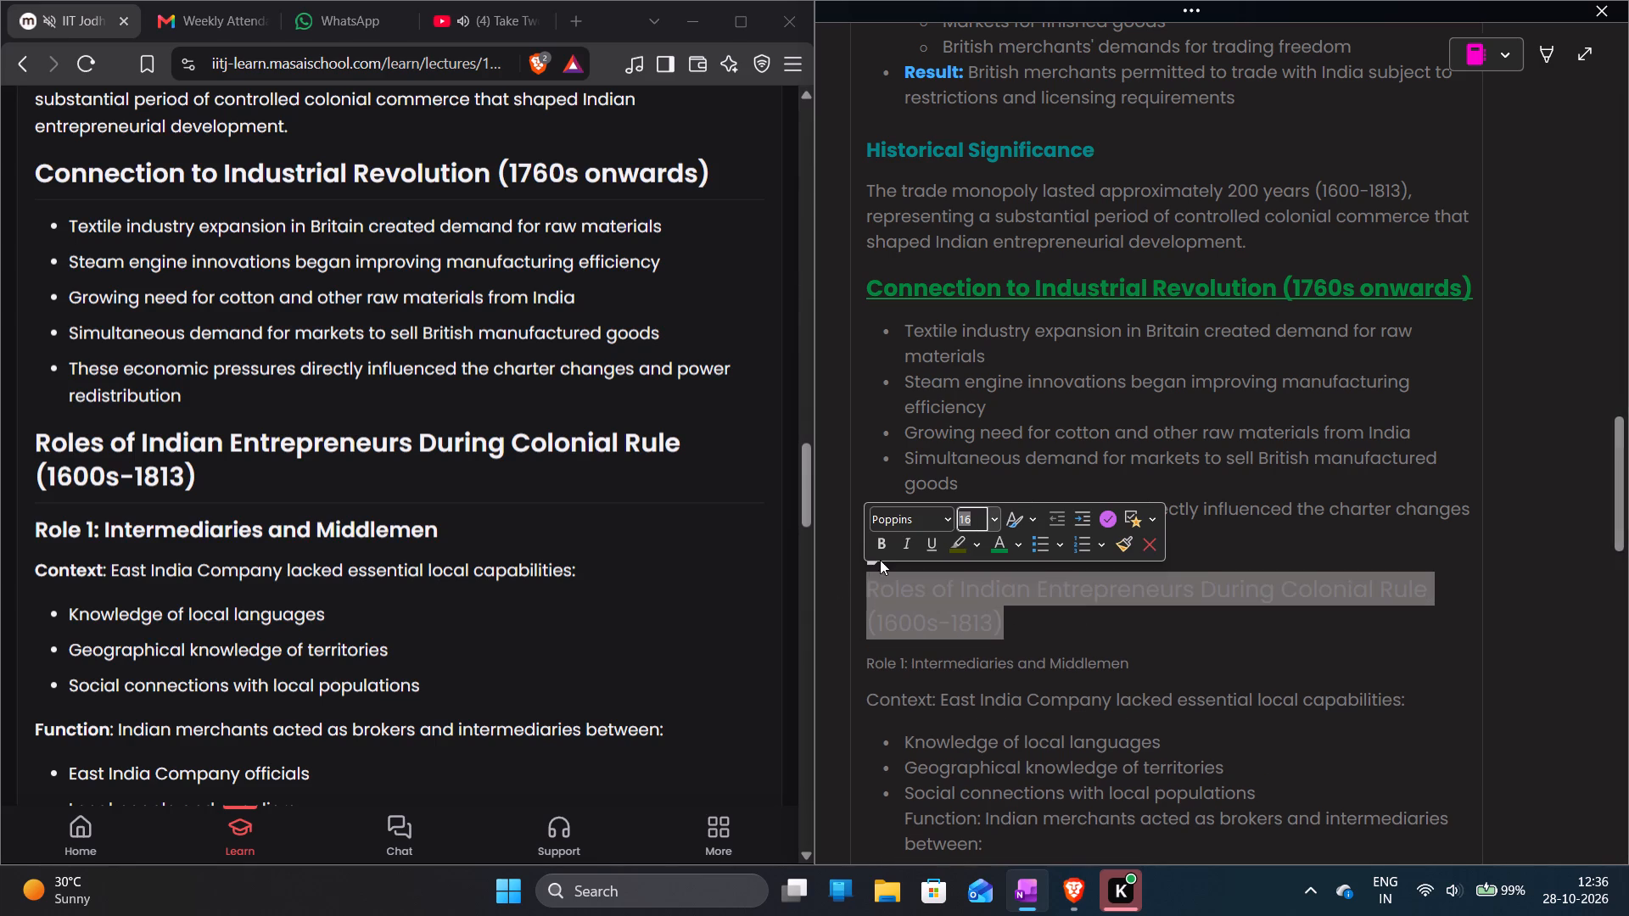
left_click(880, 551)
left_click(938, 543)
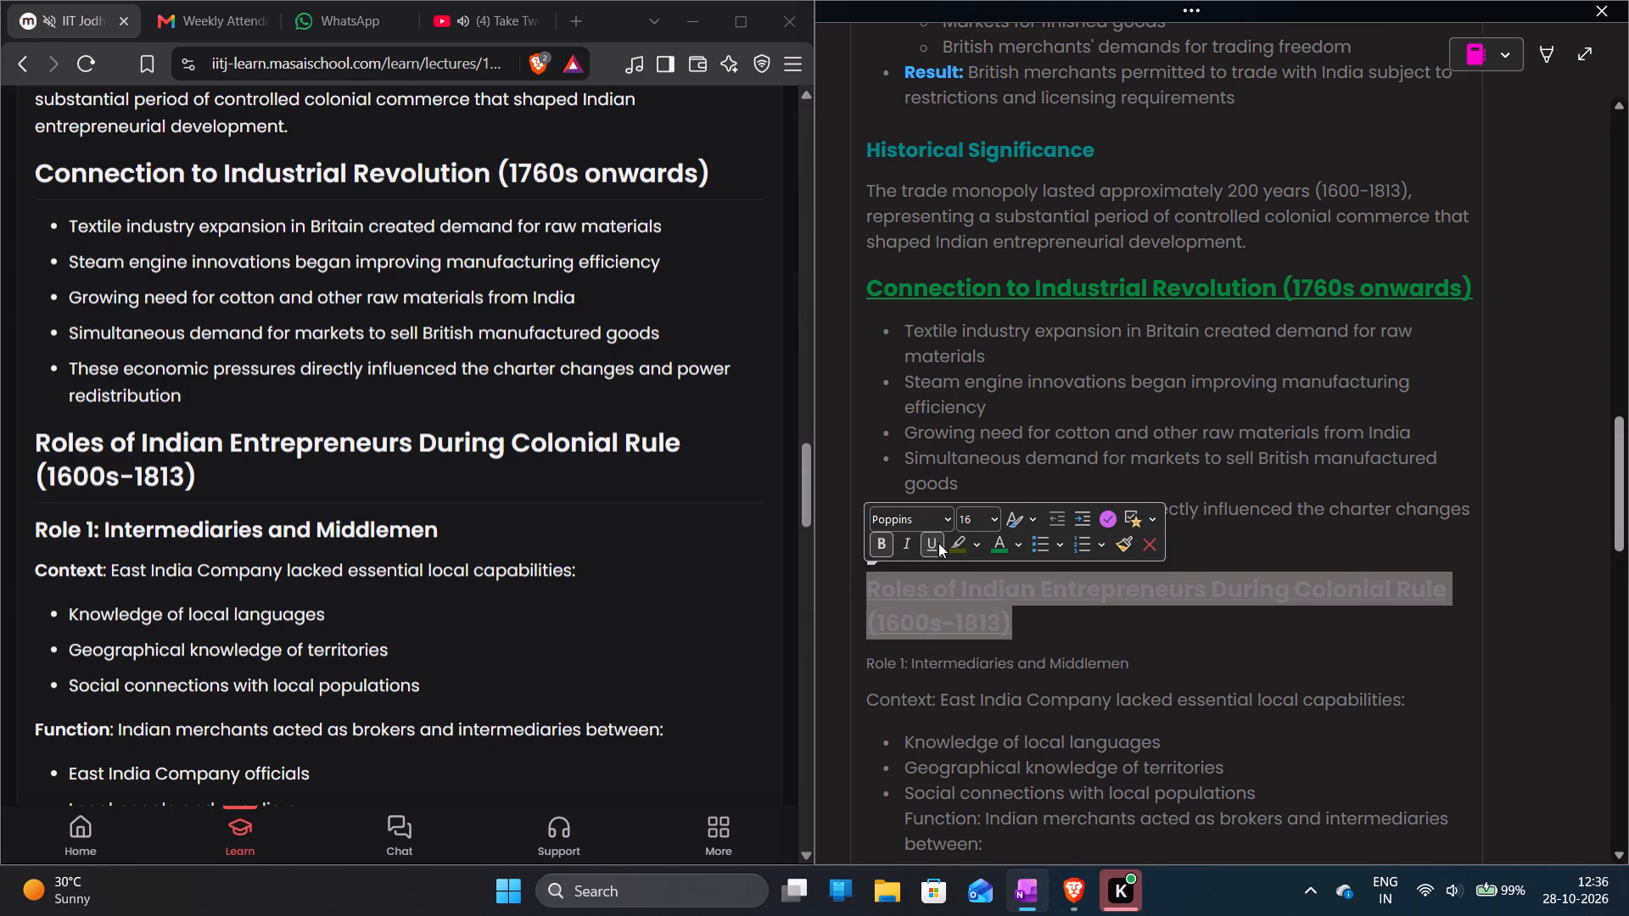
left_click(999, 542)
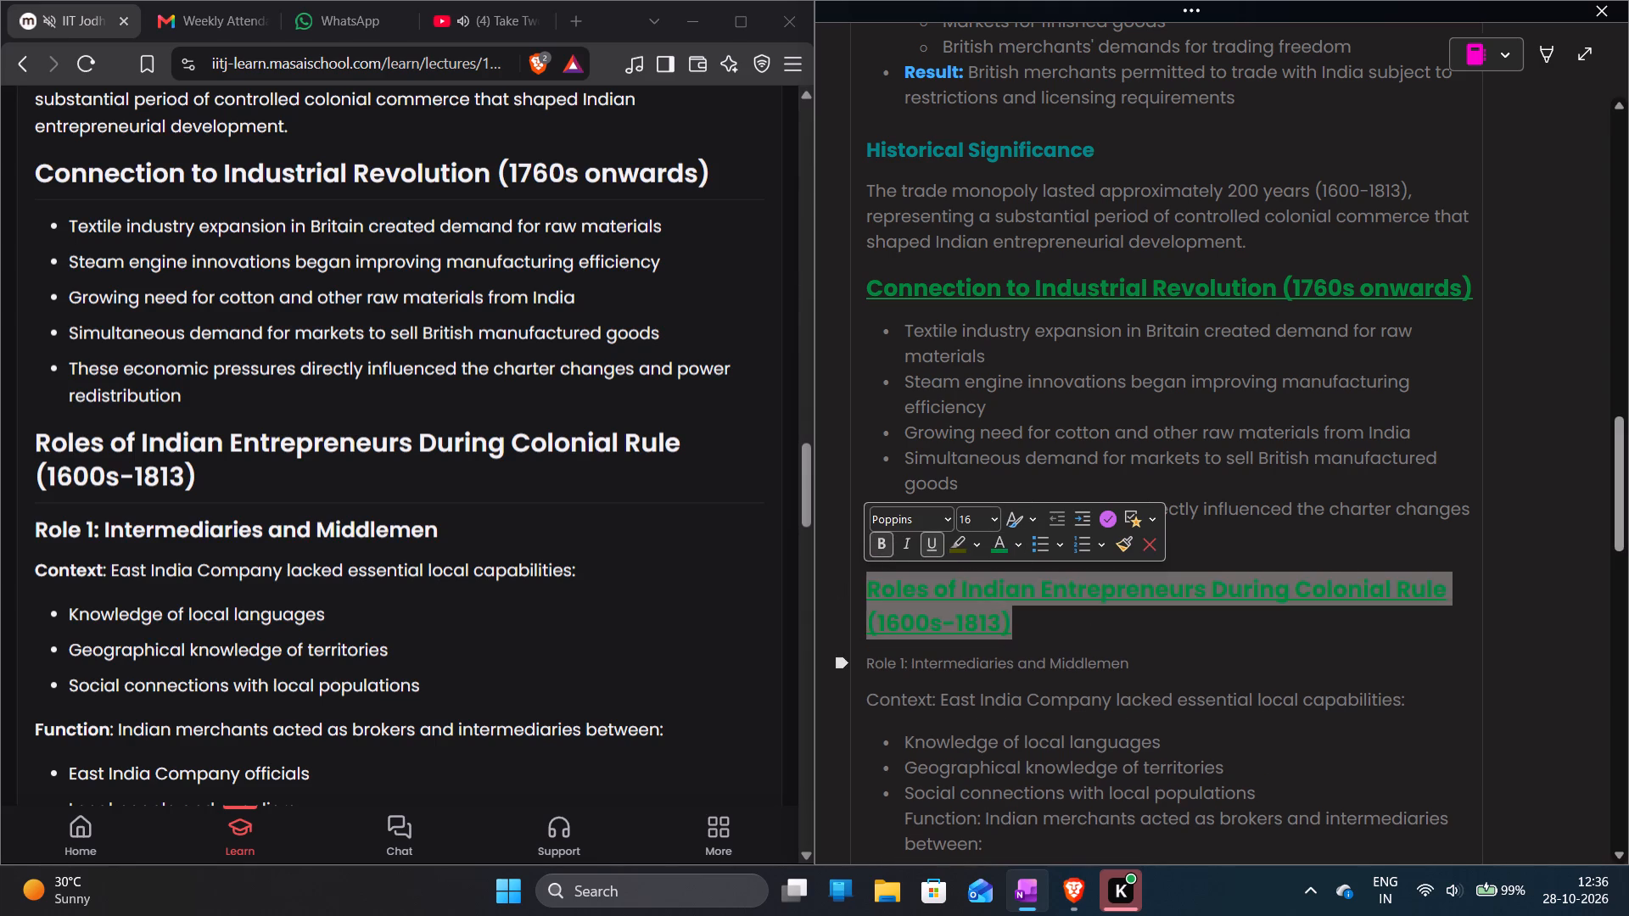
Format the "Role 1: Intermediaries and Middlemen" heading as 14 pt, teal and bold.
left_click_drag(1131, 662, 863, 667)
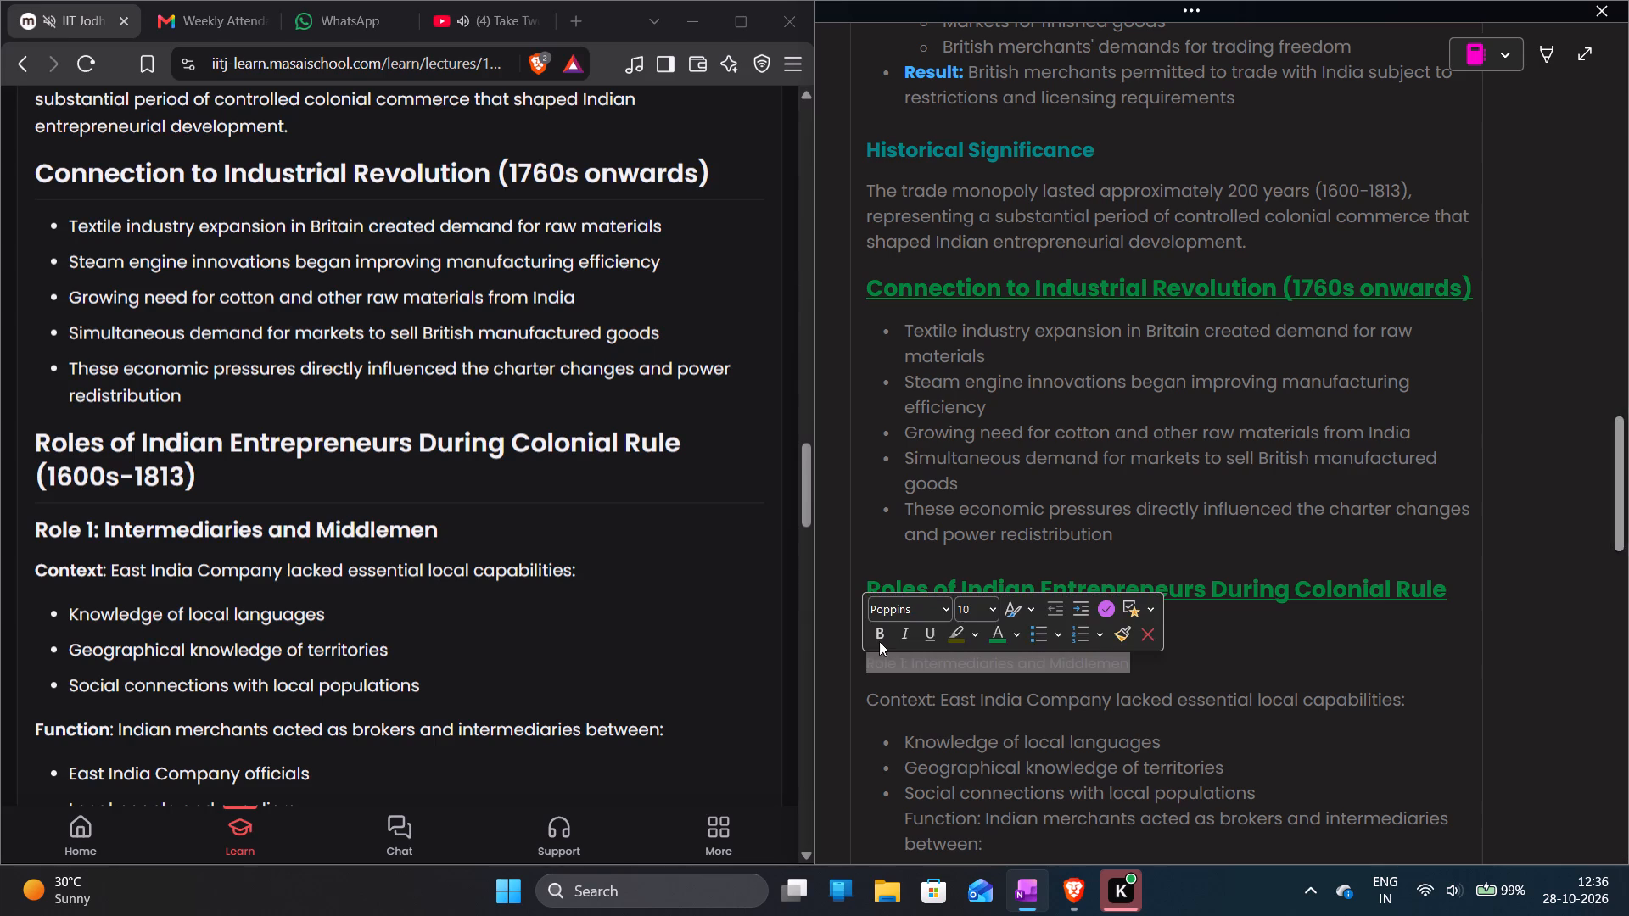
left_click(972, 606)
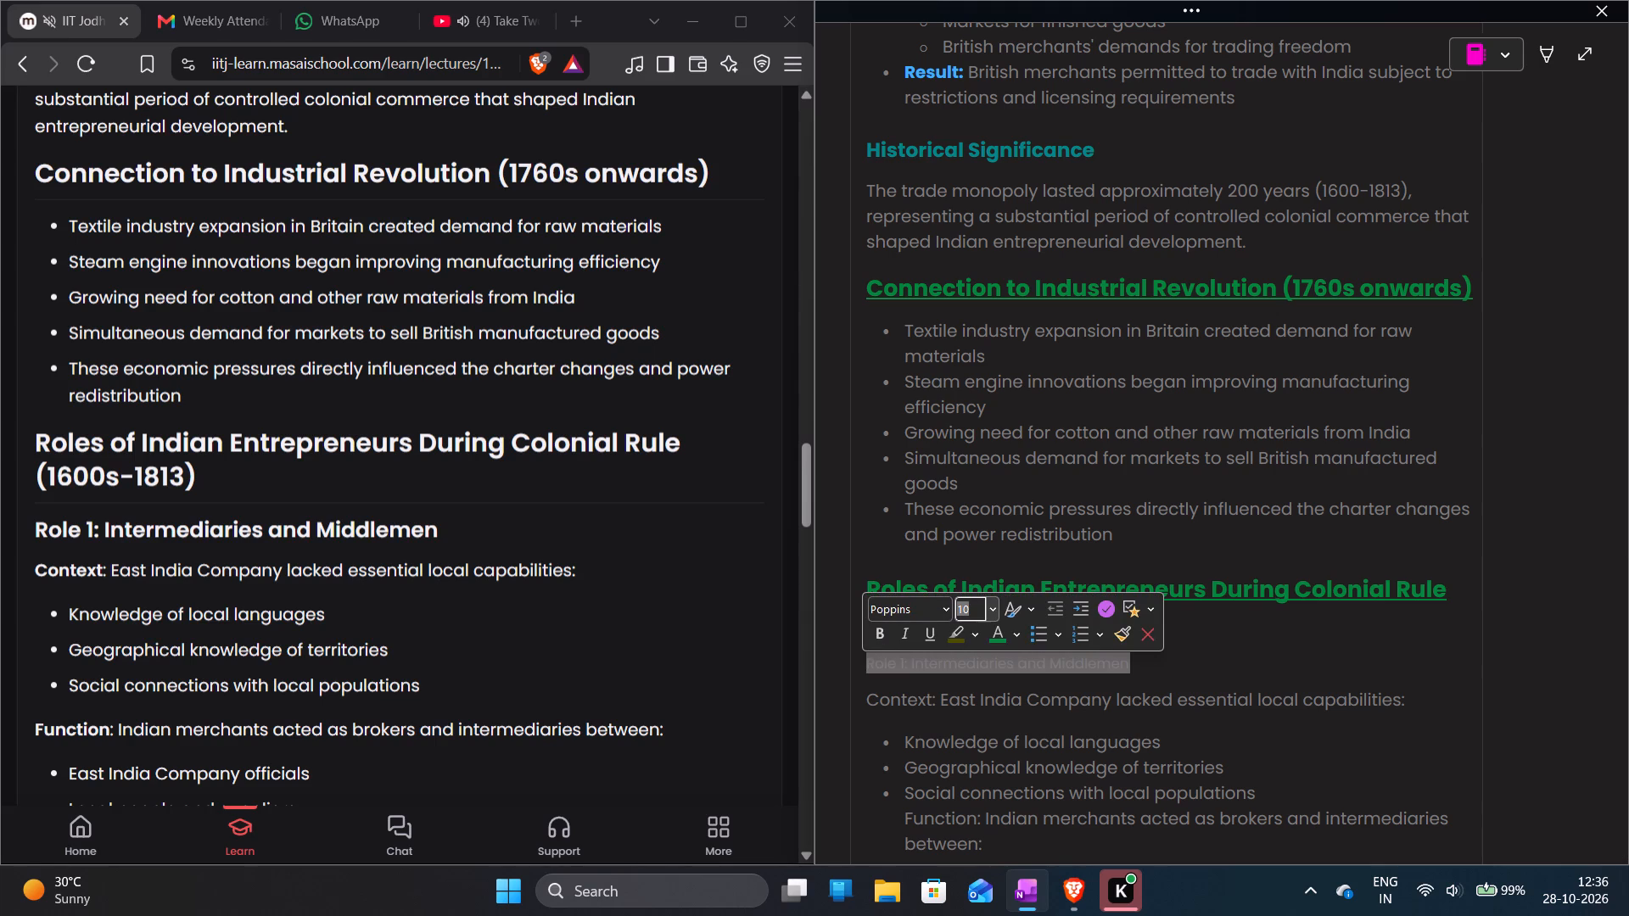
type("14")
key("Return")
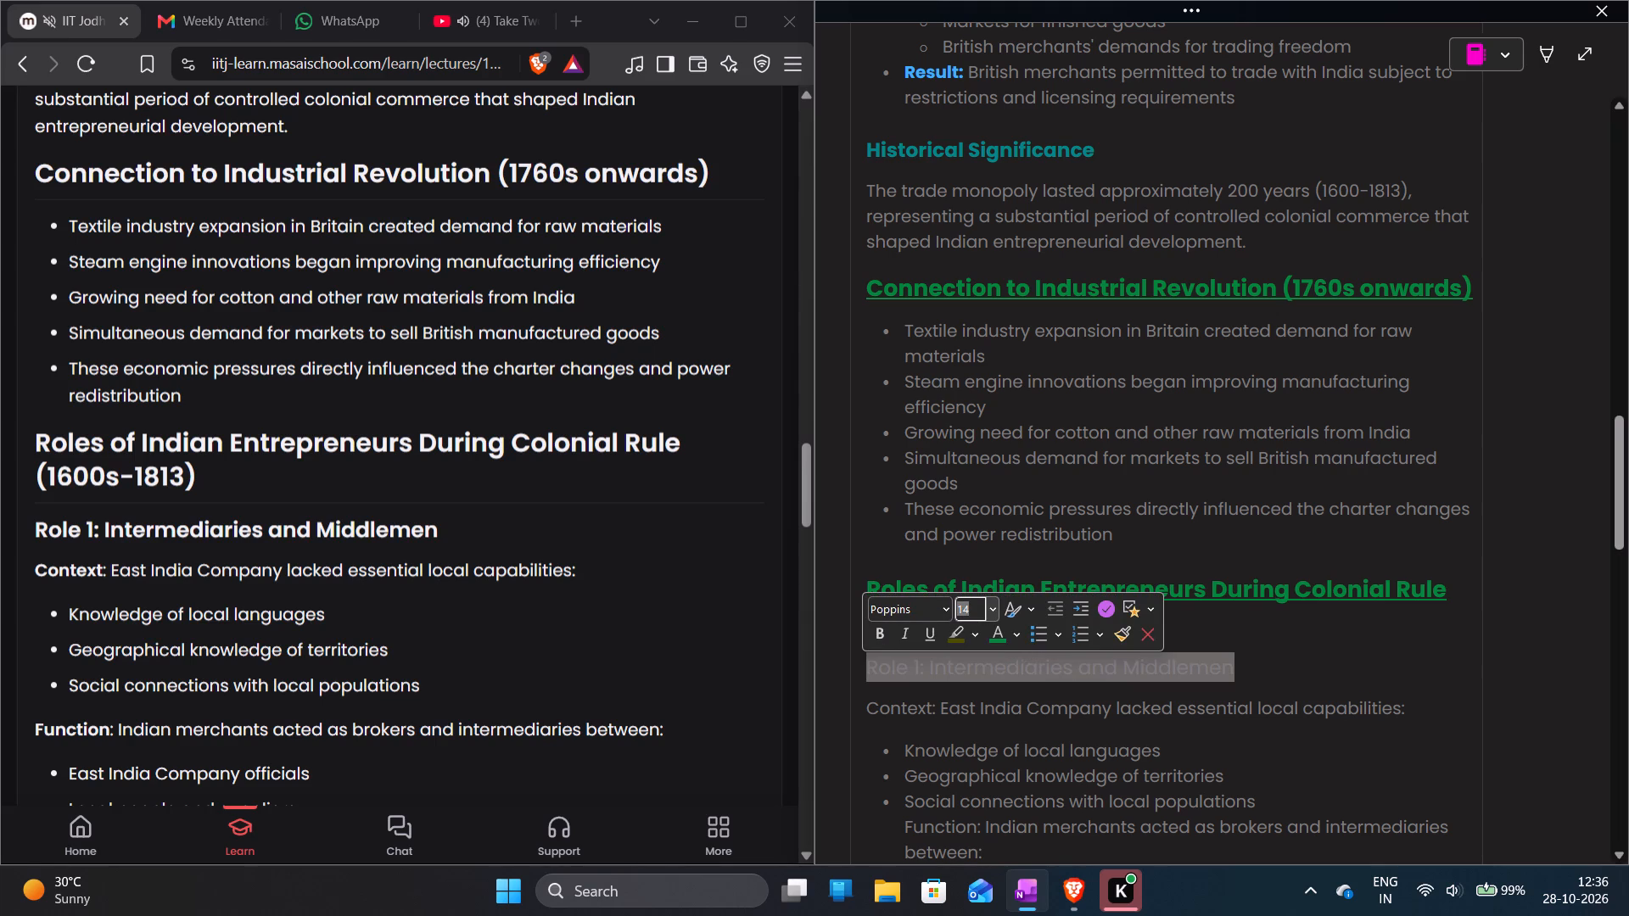
left_click(1017, 631)
left_click(1167, 566)
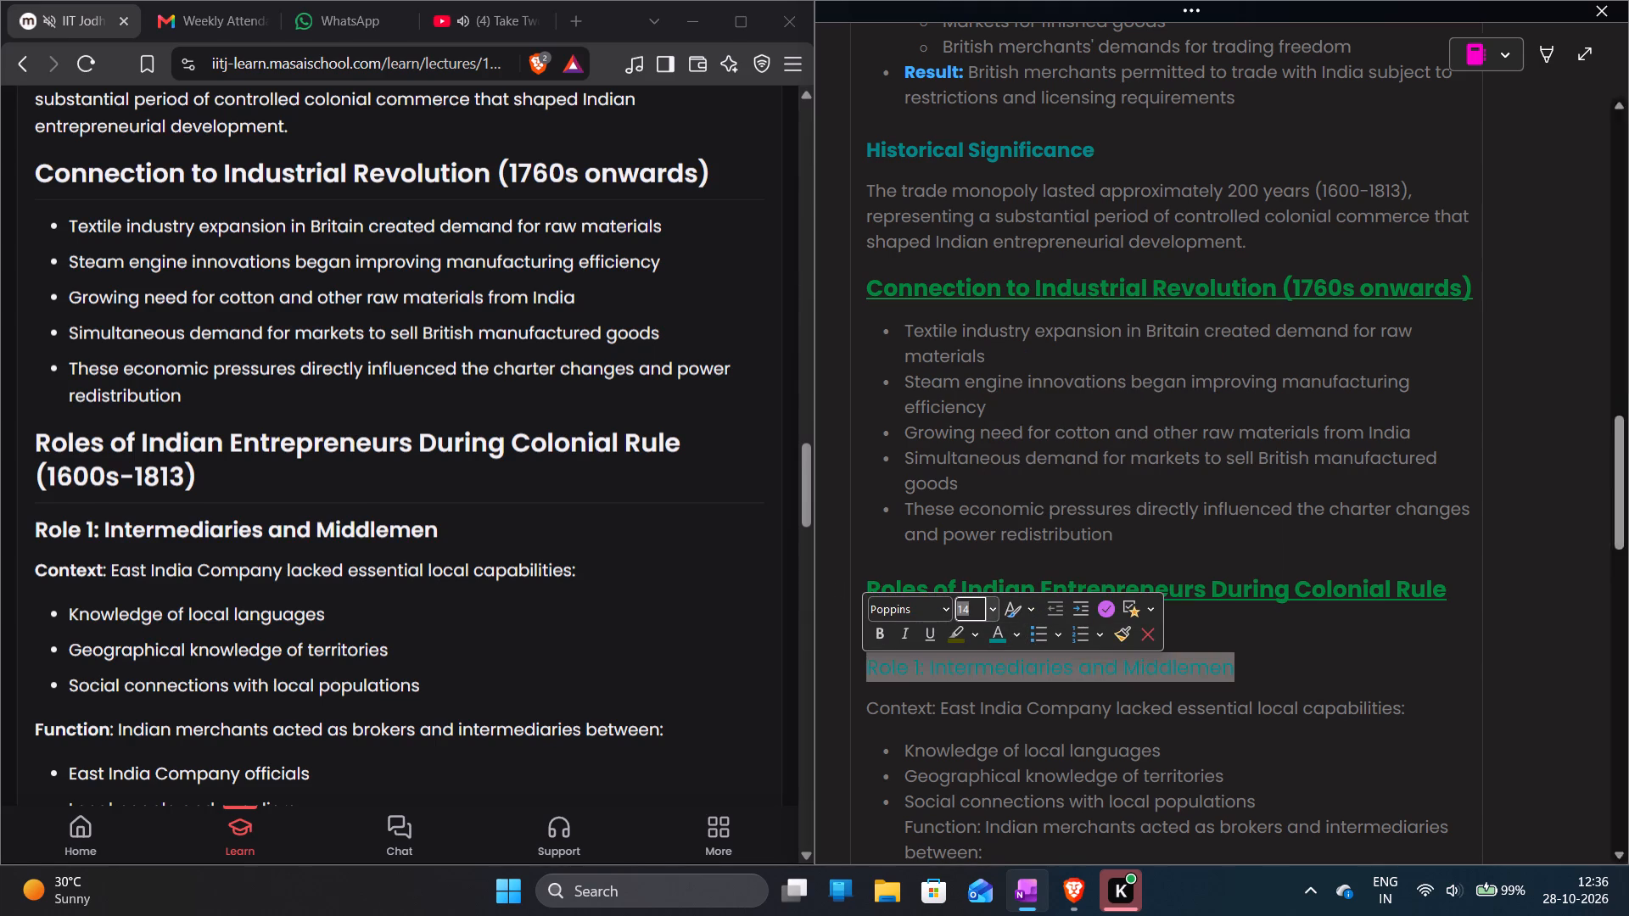
left_click(879, 633)
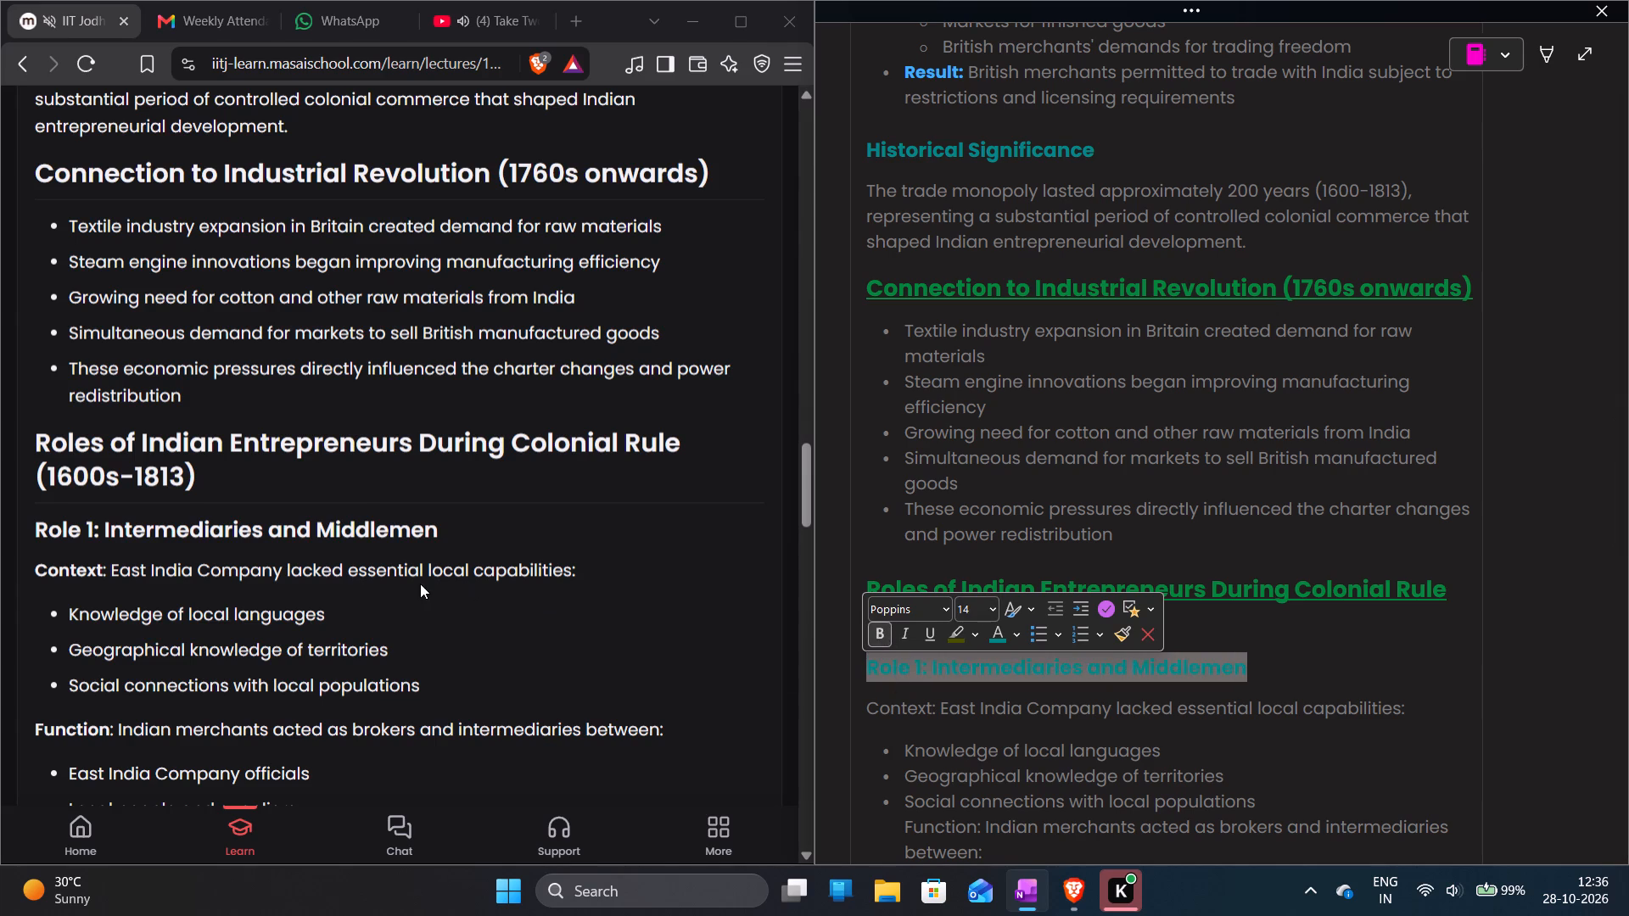
Make the "Context:" label under the Role 1 heading bold and blue, as a label like in the lecture notes.
scroll(420, 582, "down", 1)
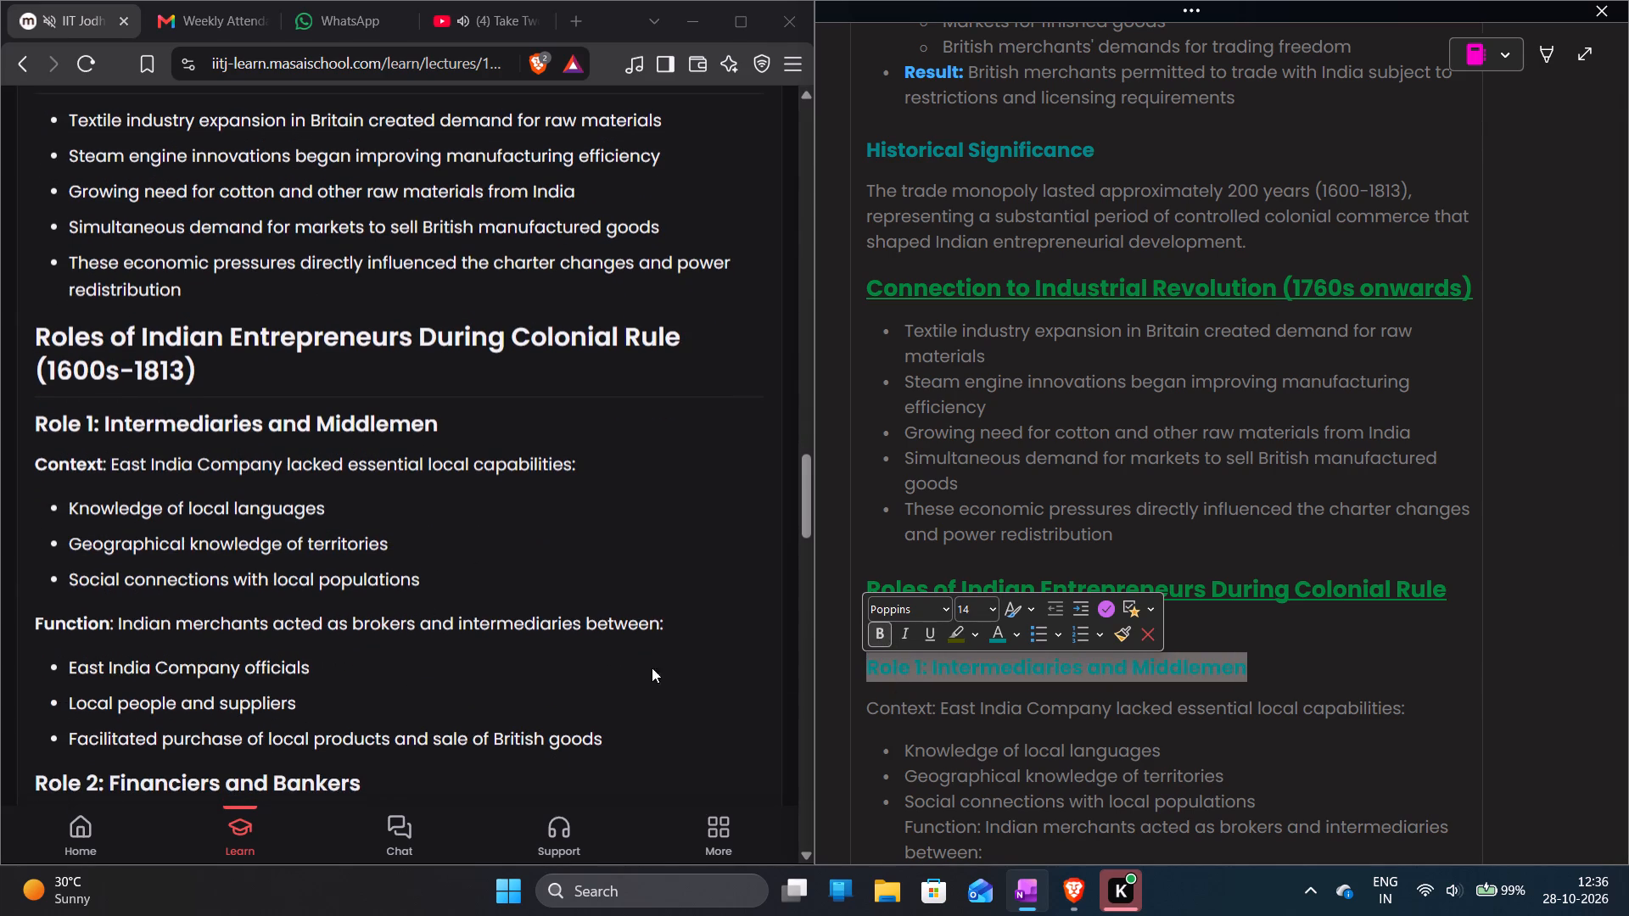
left_click(915, 697)
scroll(917, 677, "down", 2)
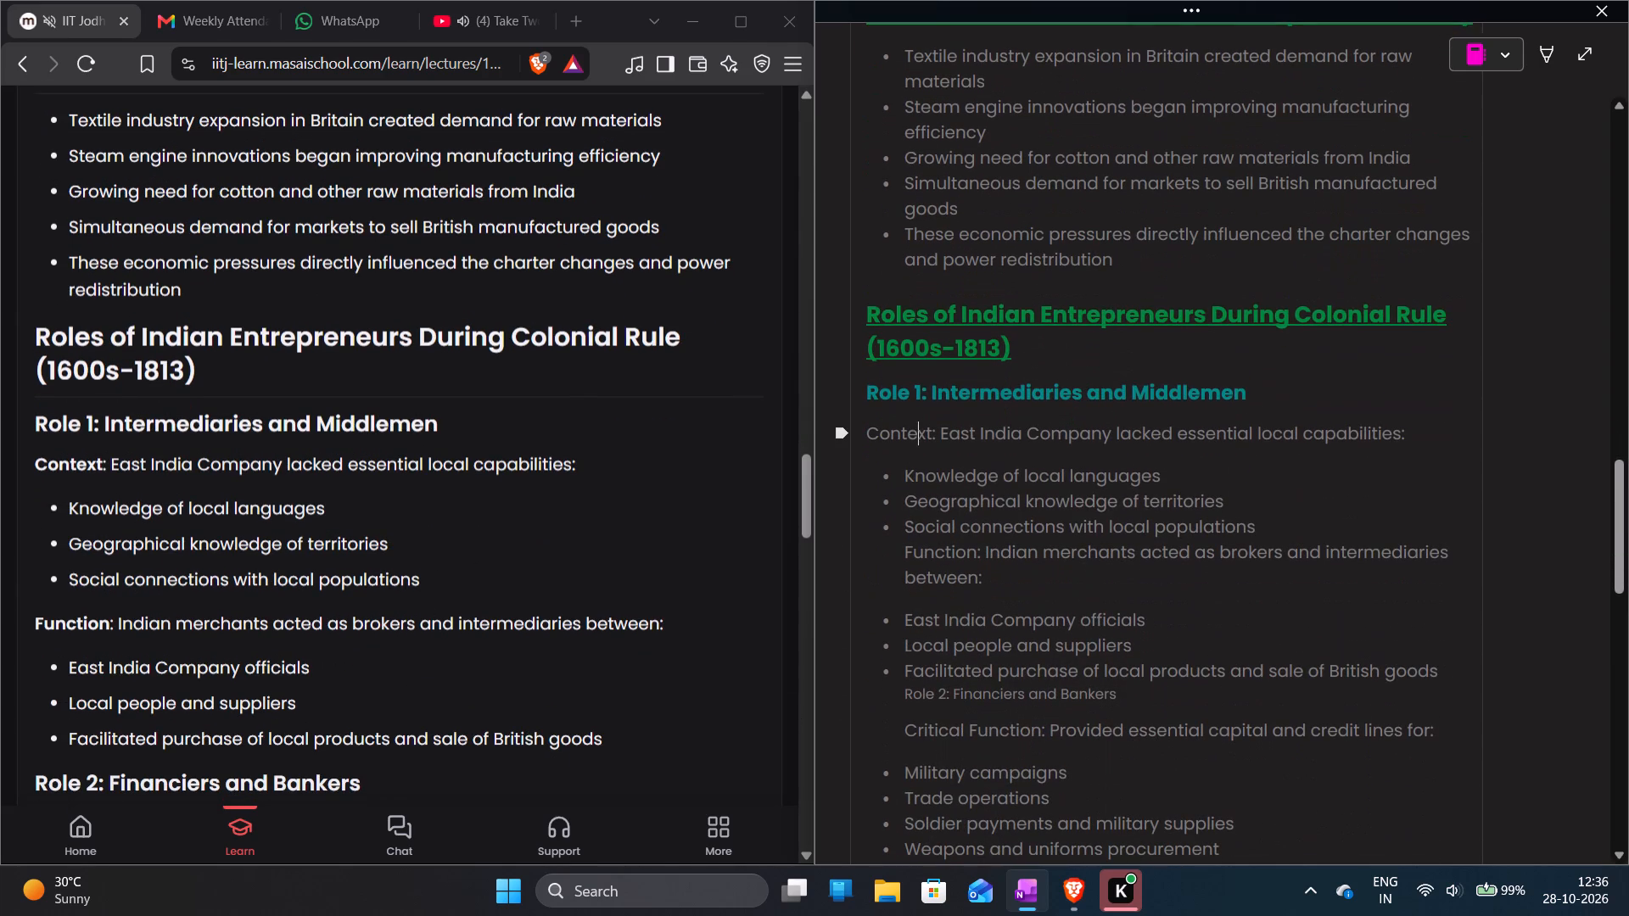
left_click_drag(939, 427, 870, 444)
left_click(884, 413)
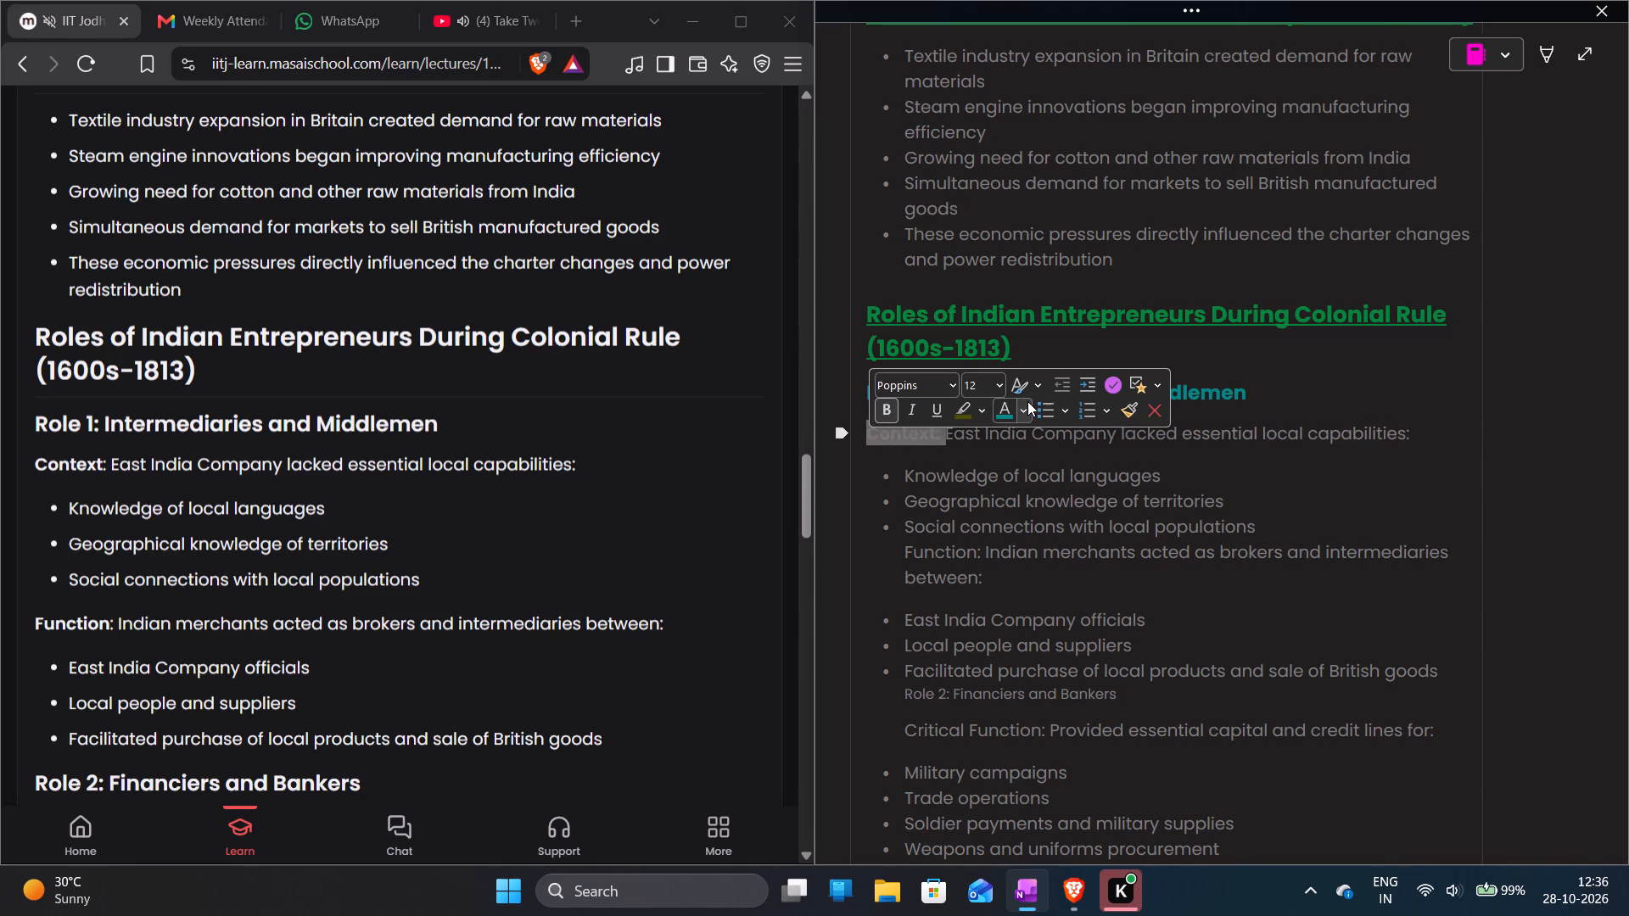
left_click(1027, 401)
left_click(1206, 718)
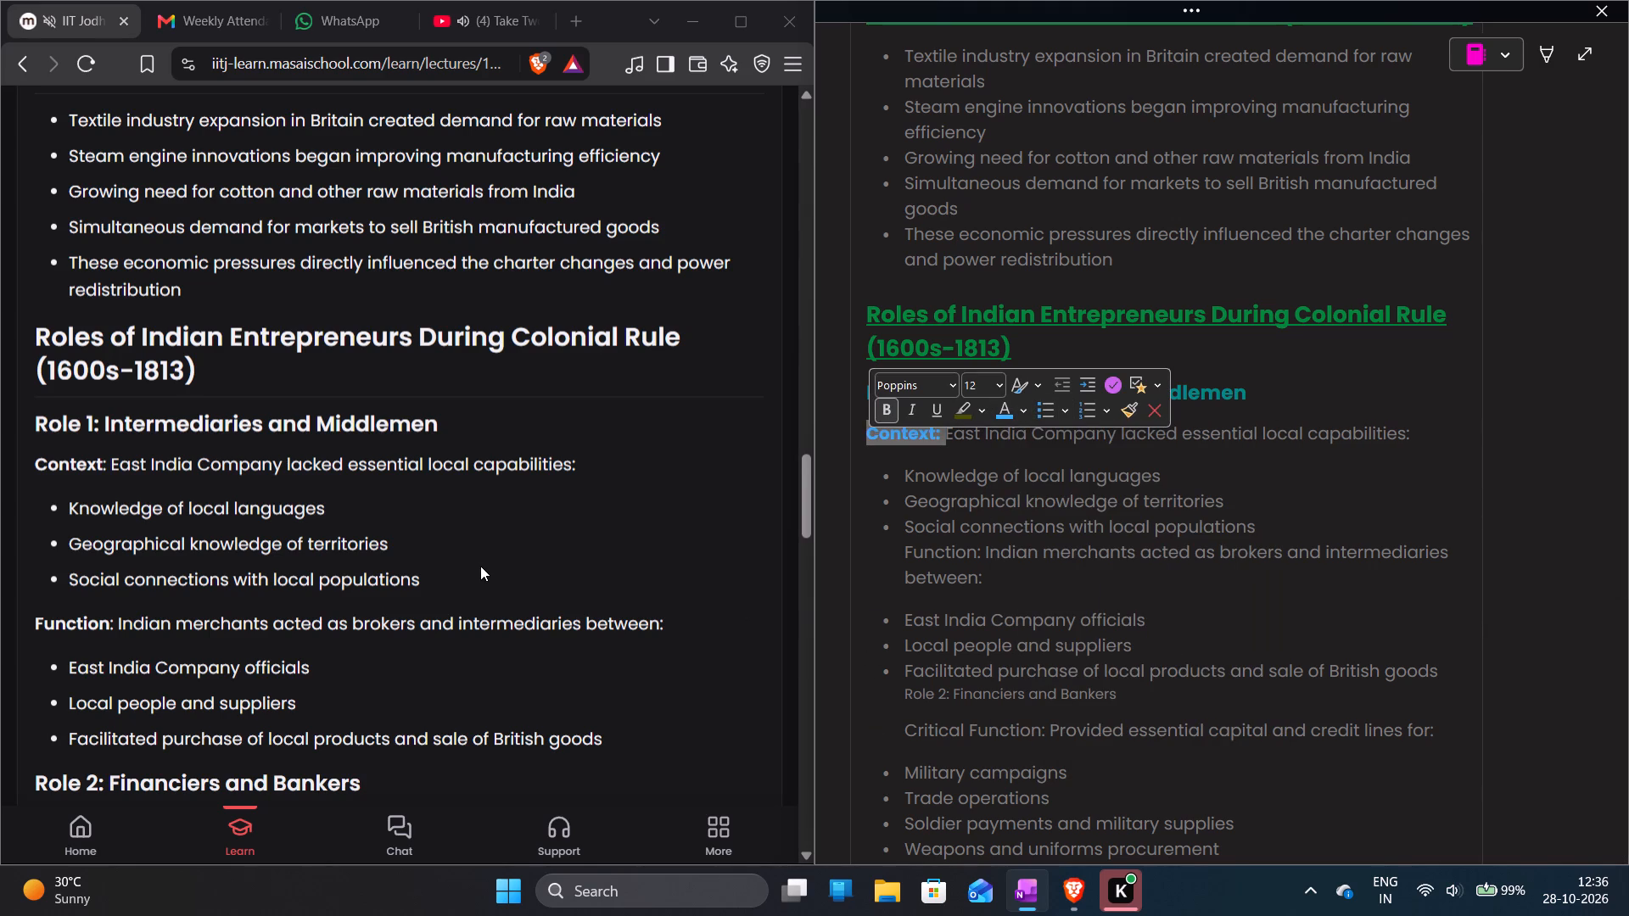
Insert a blank line above the "Function" line under Role 1 and remove that line's indent.
scroll(479, 566, "down", 2)
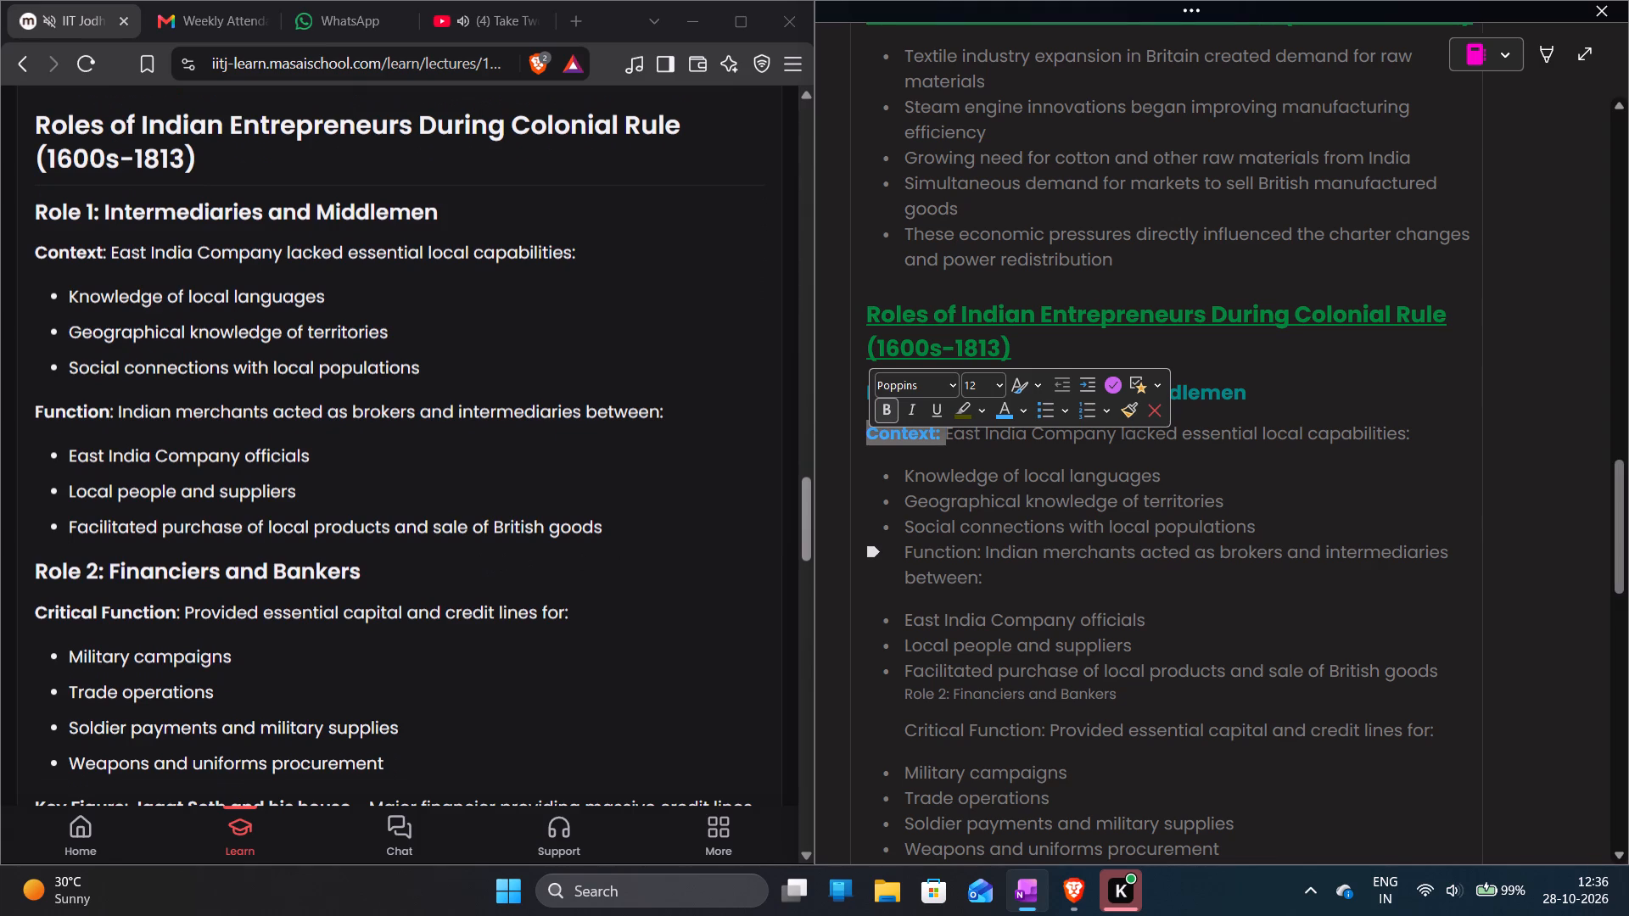
left_click(898, 549)
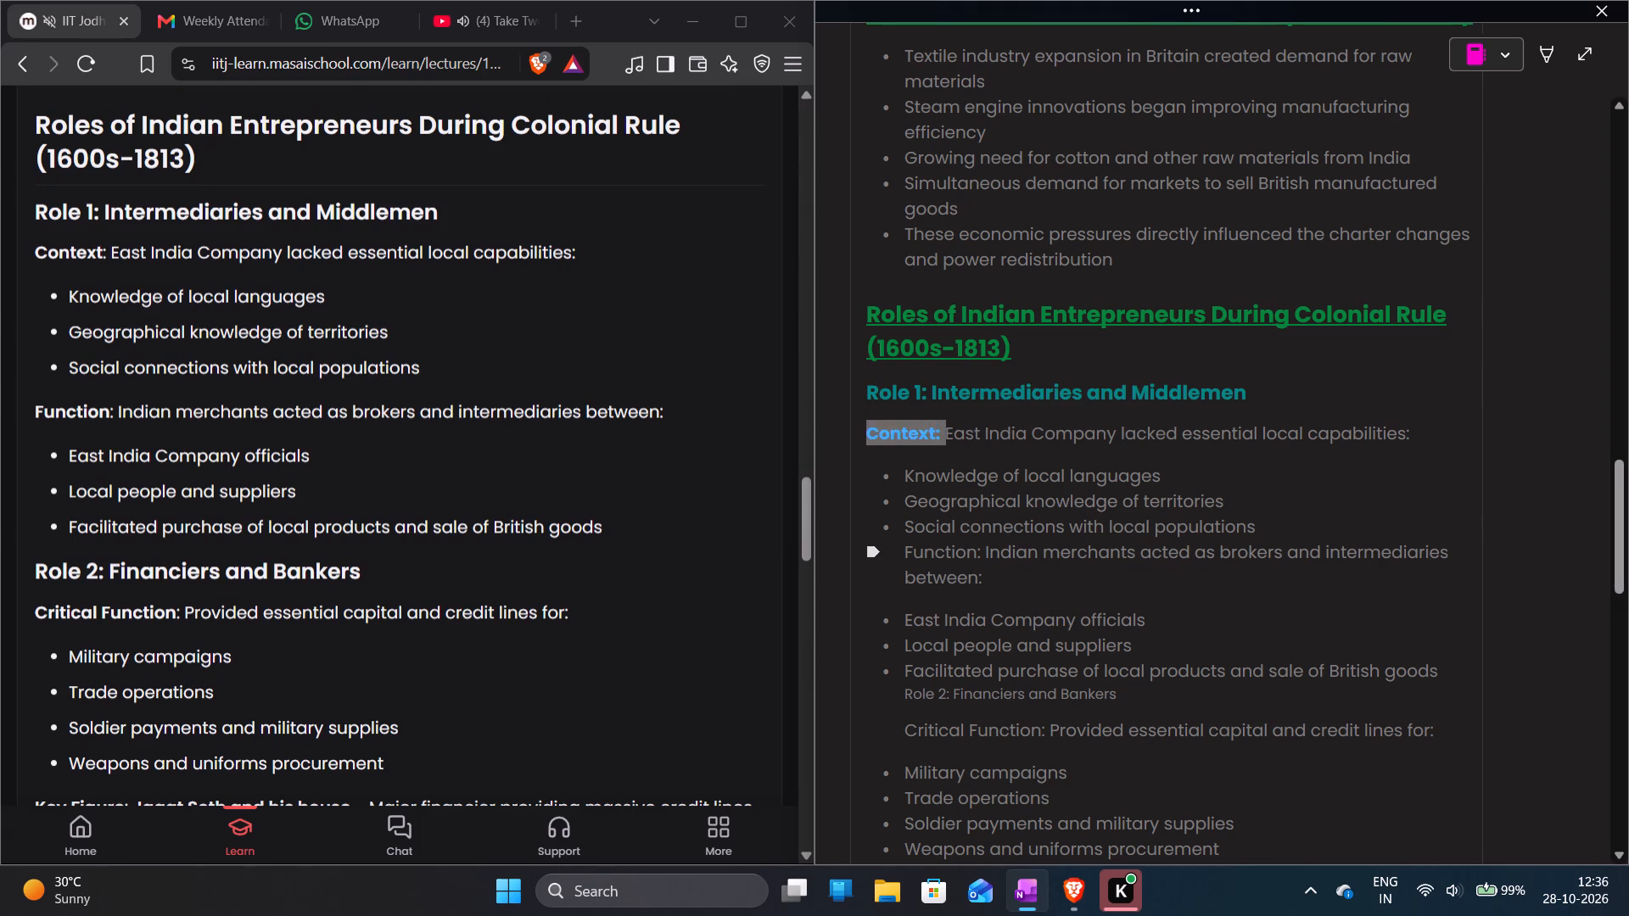
key("Return")
key("BackSpace")
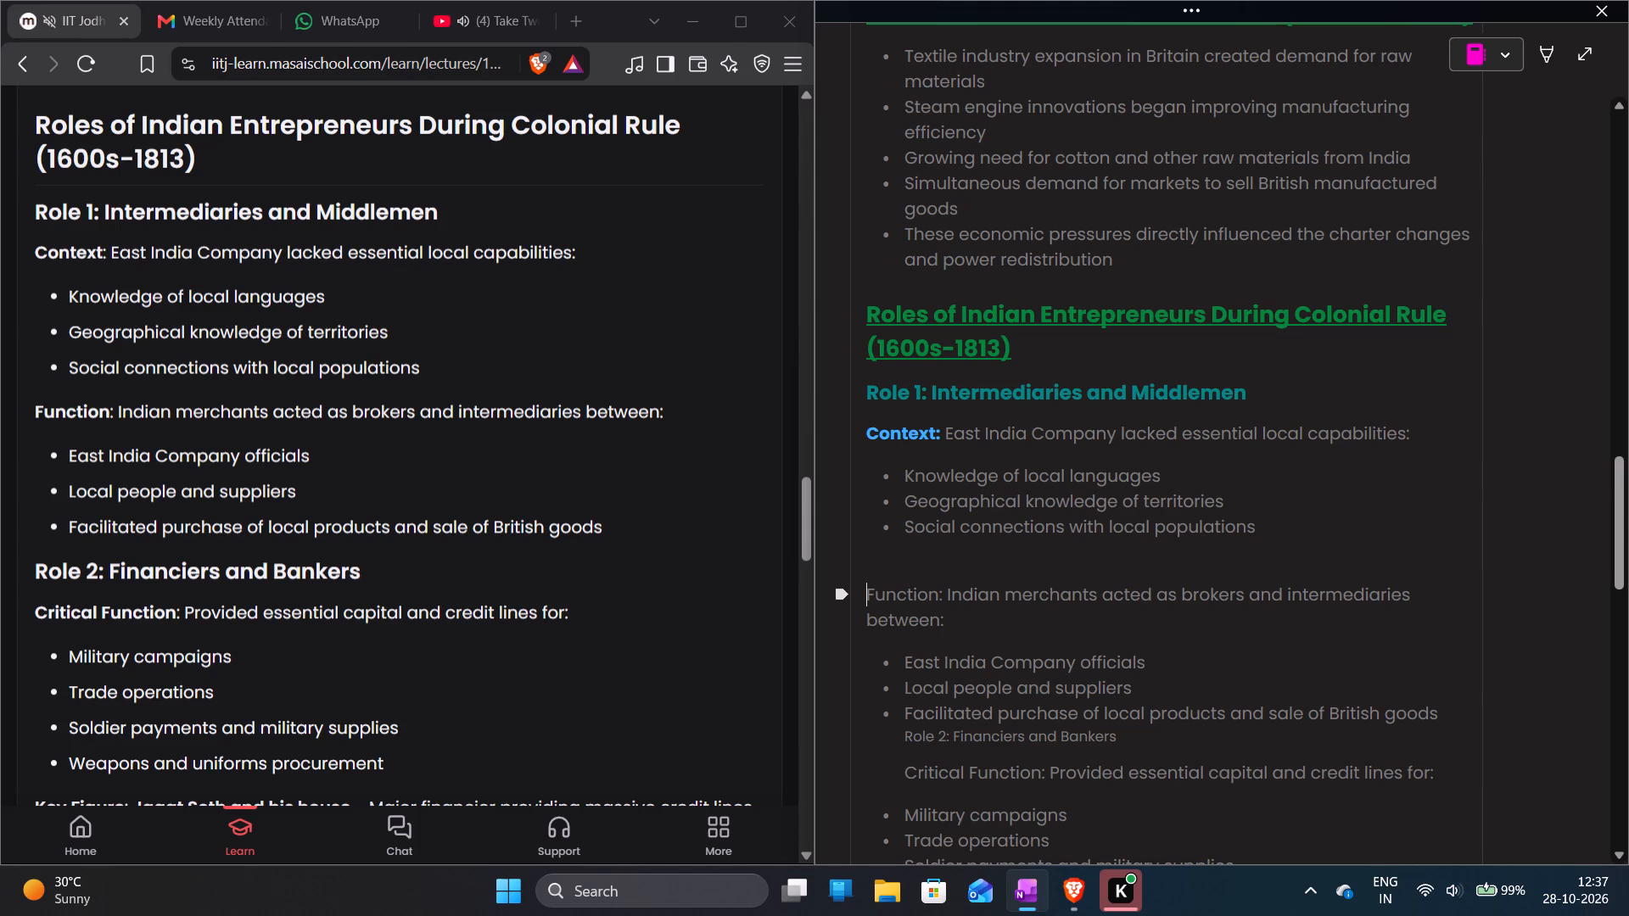
Make the "Function:" label under Role 1 bold and blue.
left_click_drag(942, 590, 888, 585)
left_click_drag(888, 585, 867, 585)
left_click(887, 545)
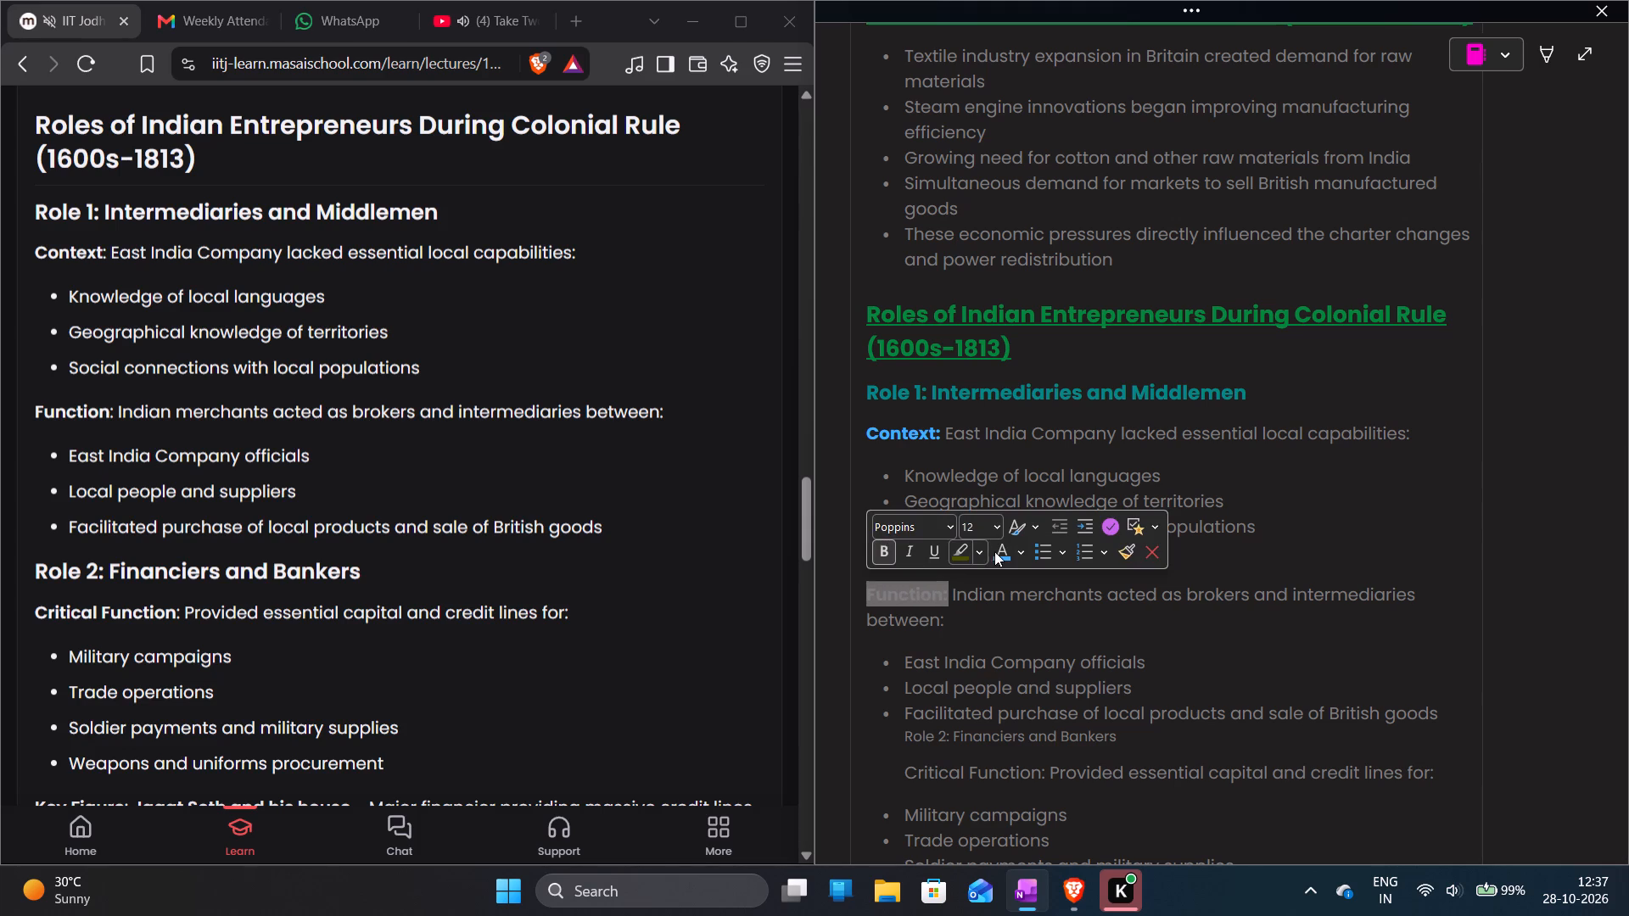
left_click(1009, 546)
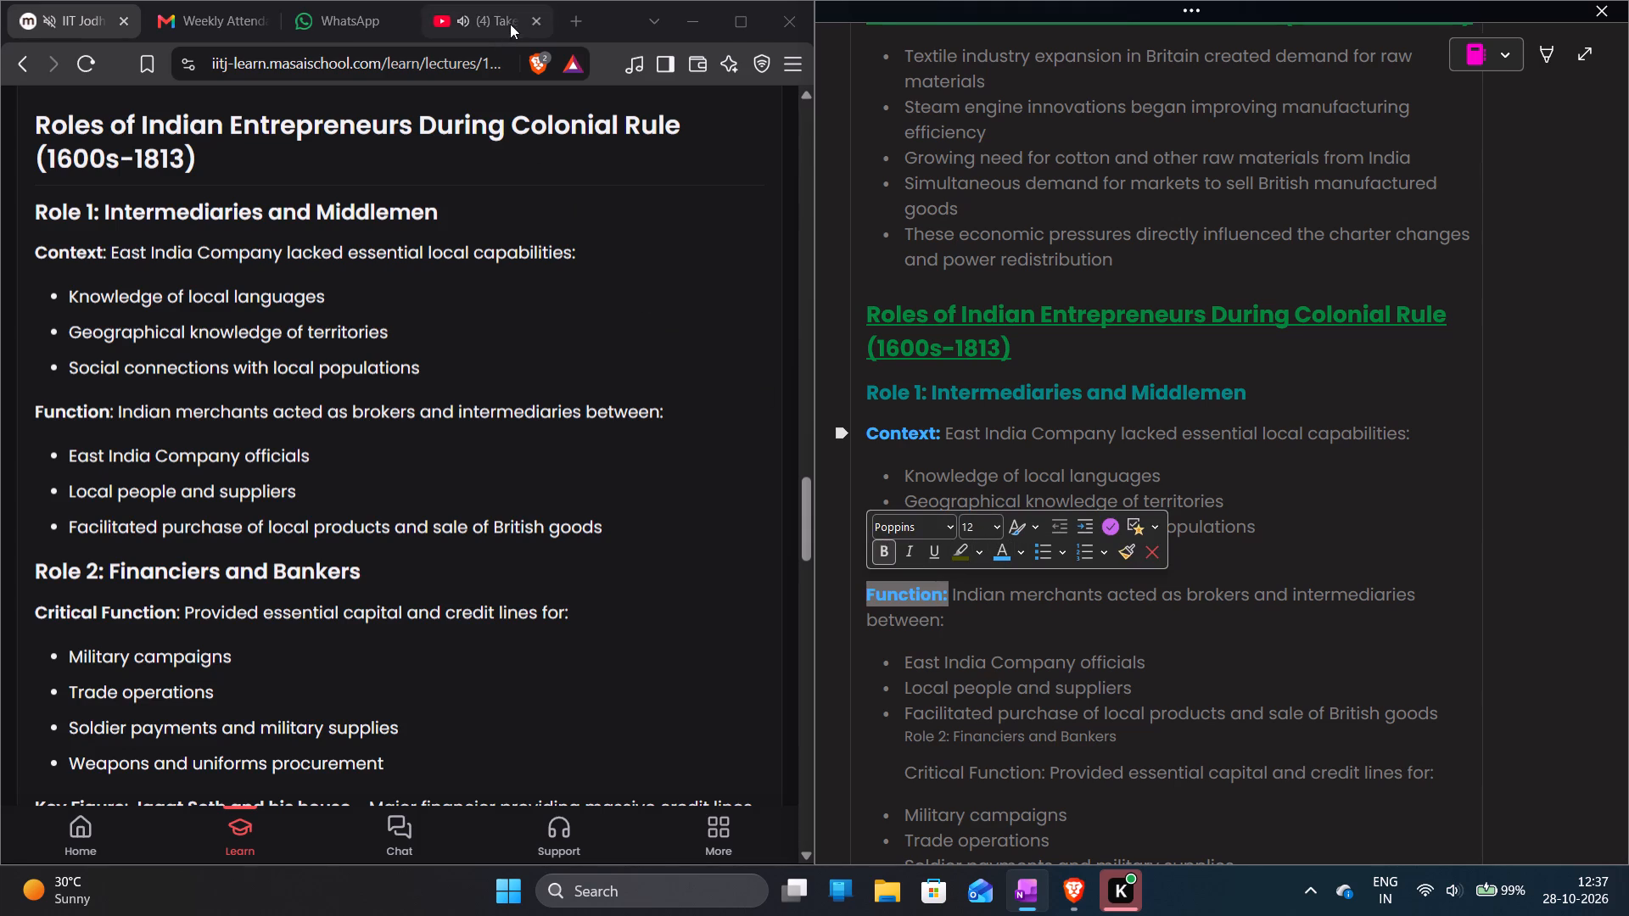
Switch to YouTube, go to the home feed and play the "Jaane Na Tu" mix.
left_click(510, 20)
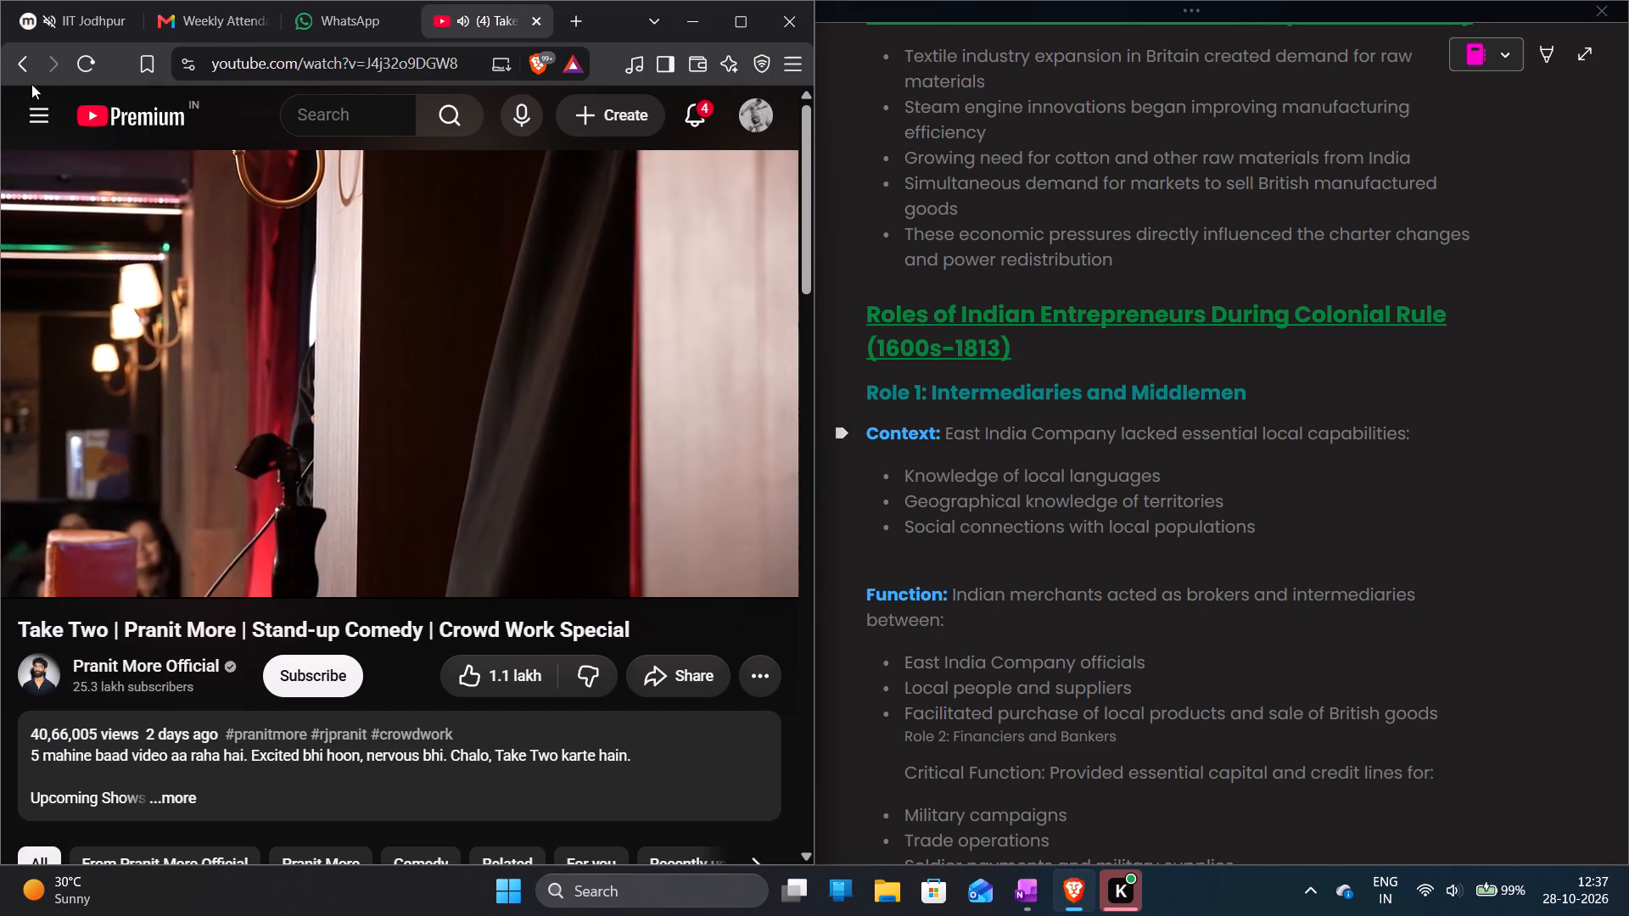
left_click(21, 109)
left_click(42, 118)
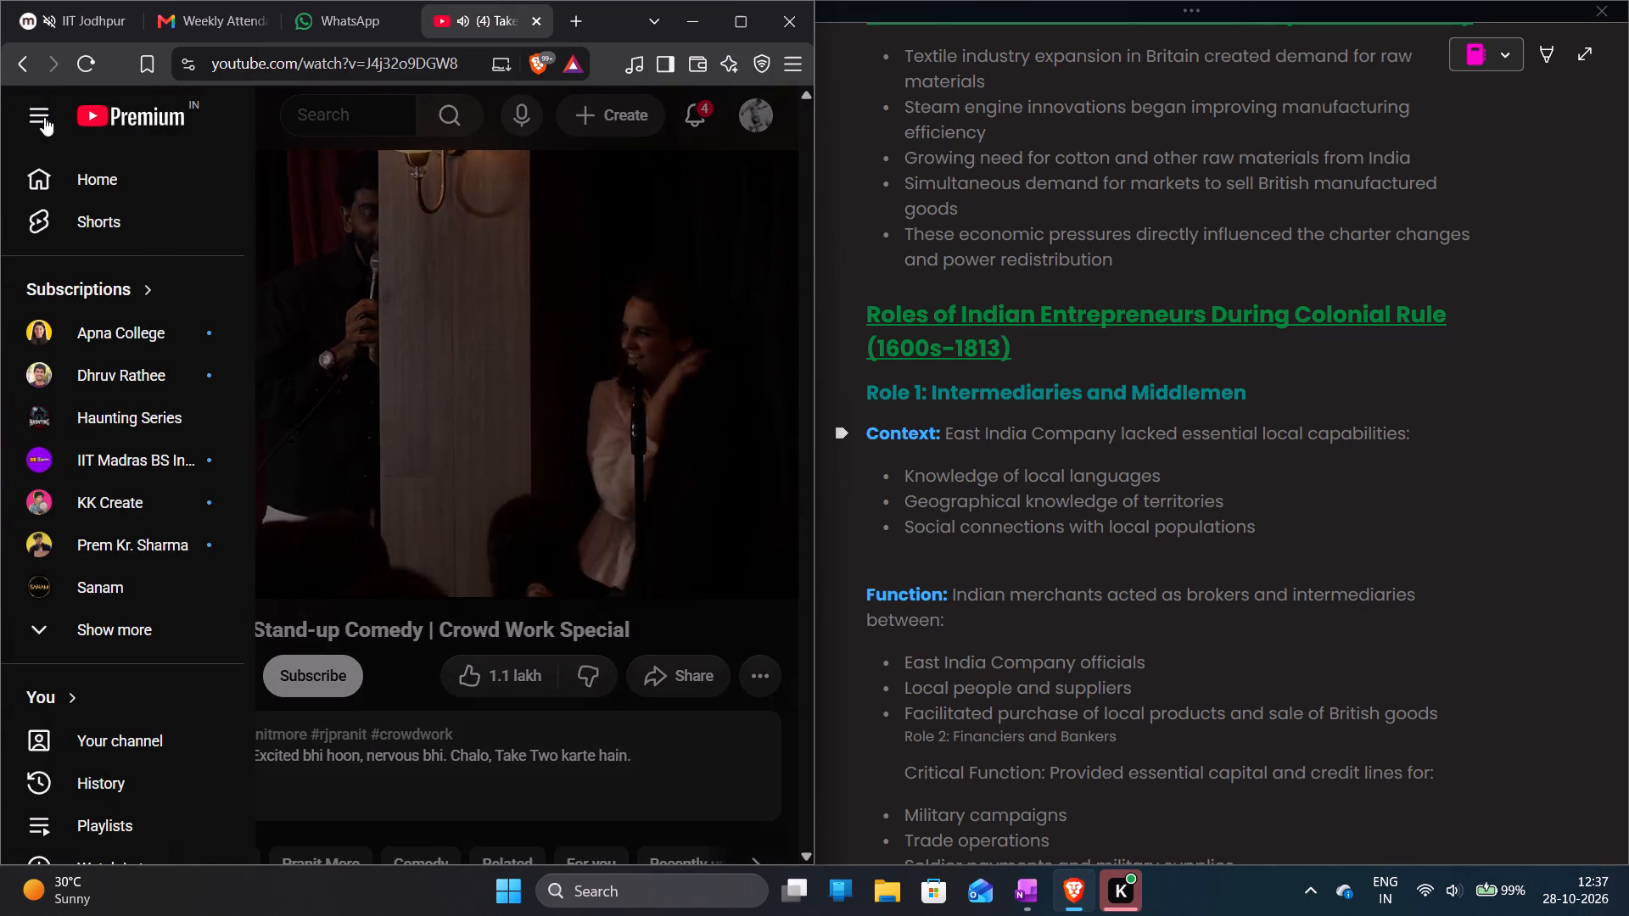
left_click(46, 171)
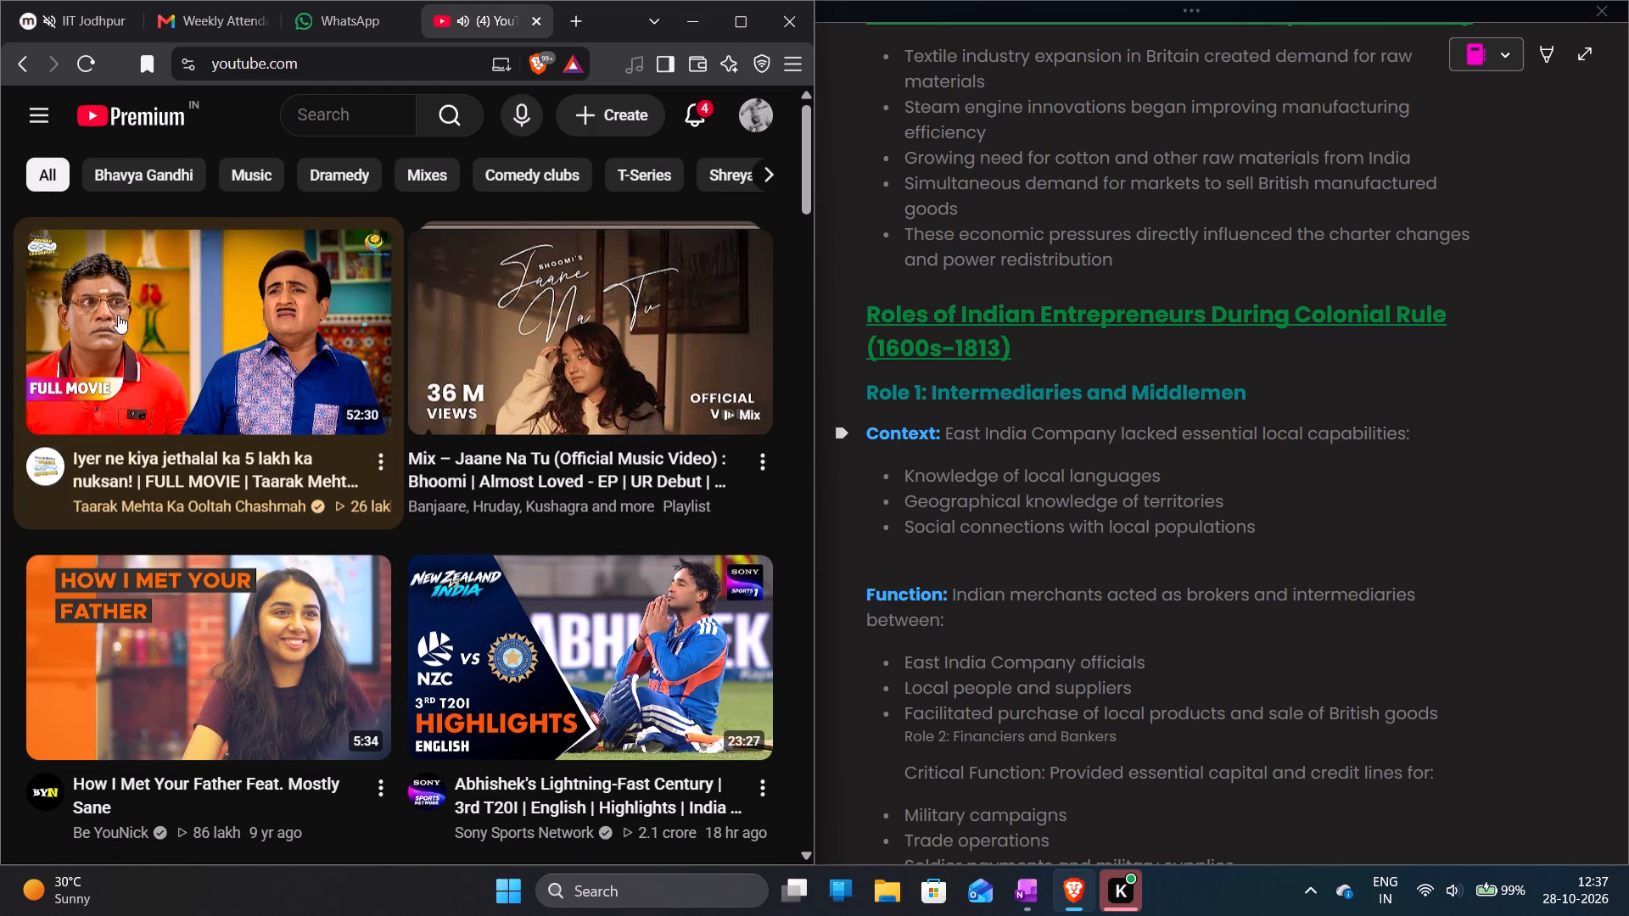
scroll(316, 356, "down", 3)
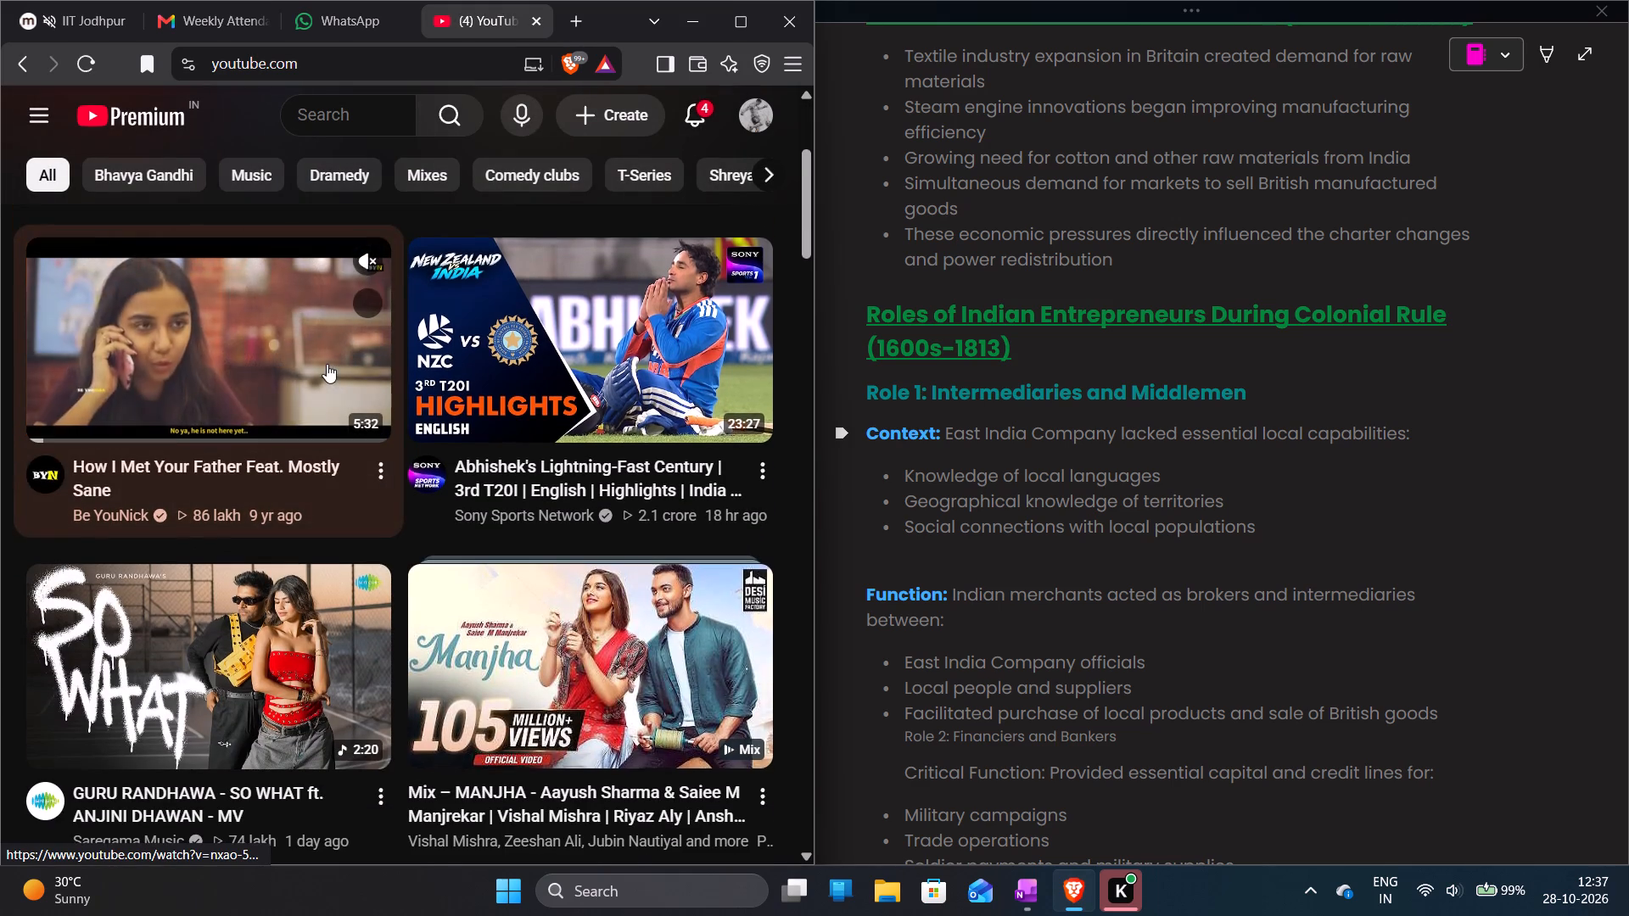
scroll(328, 375, "down", 1)
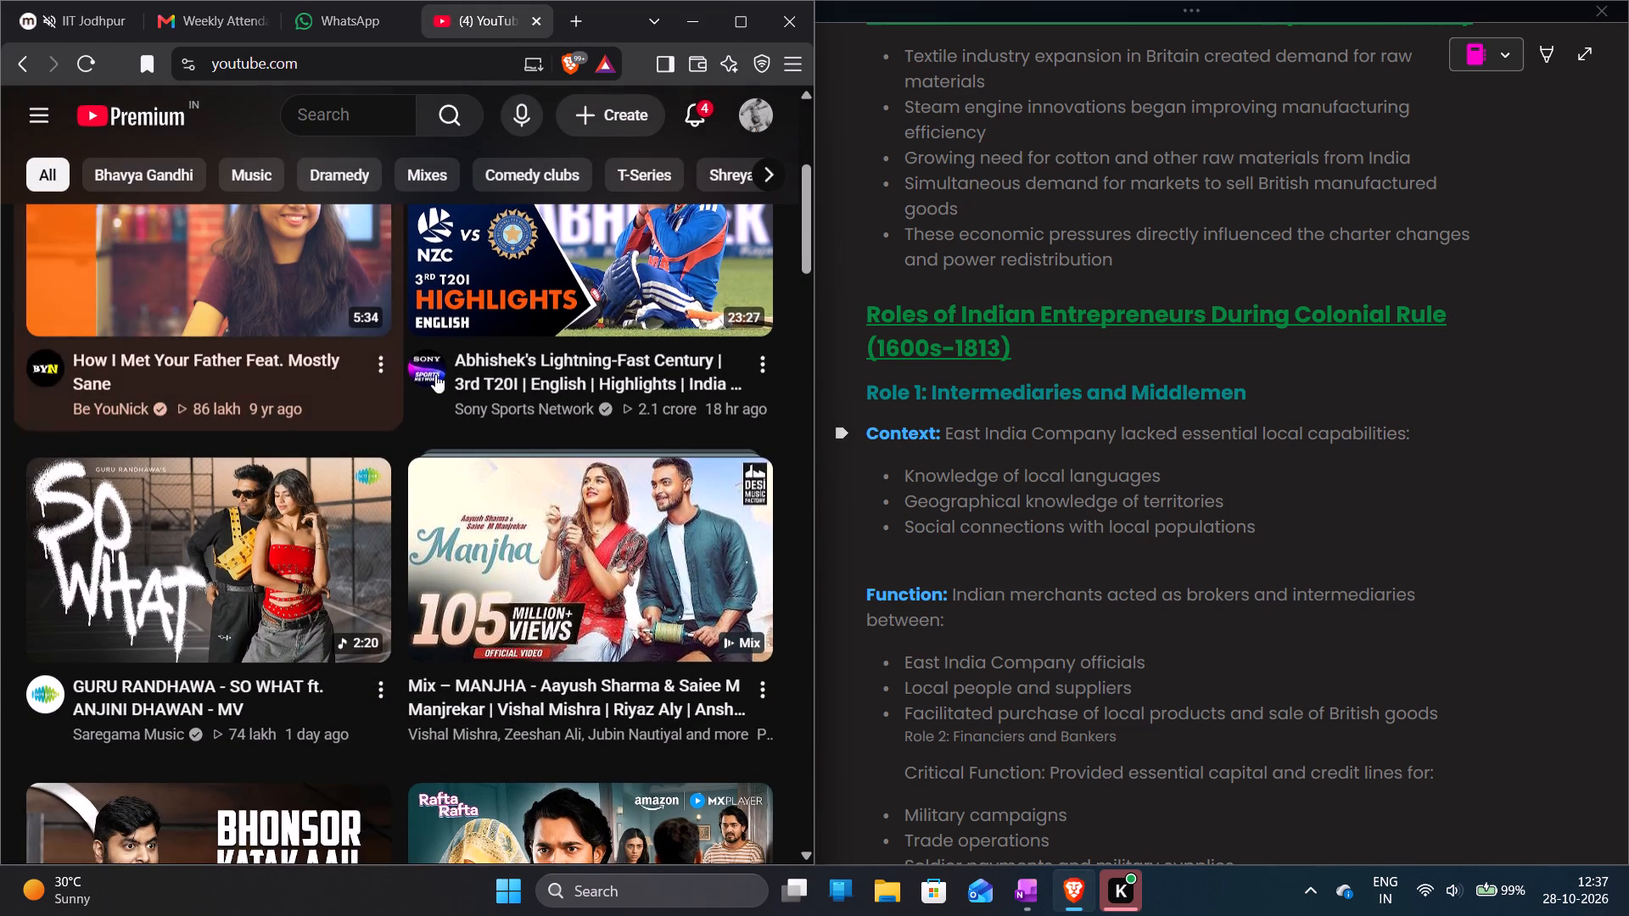
scroll(600, 326, "up", 3)
left_click(607, 308)
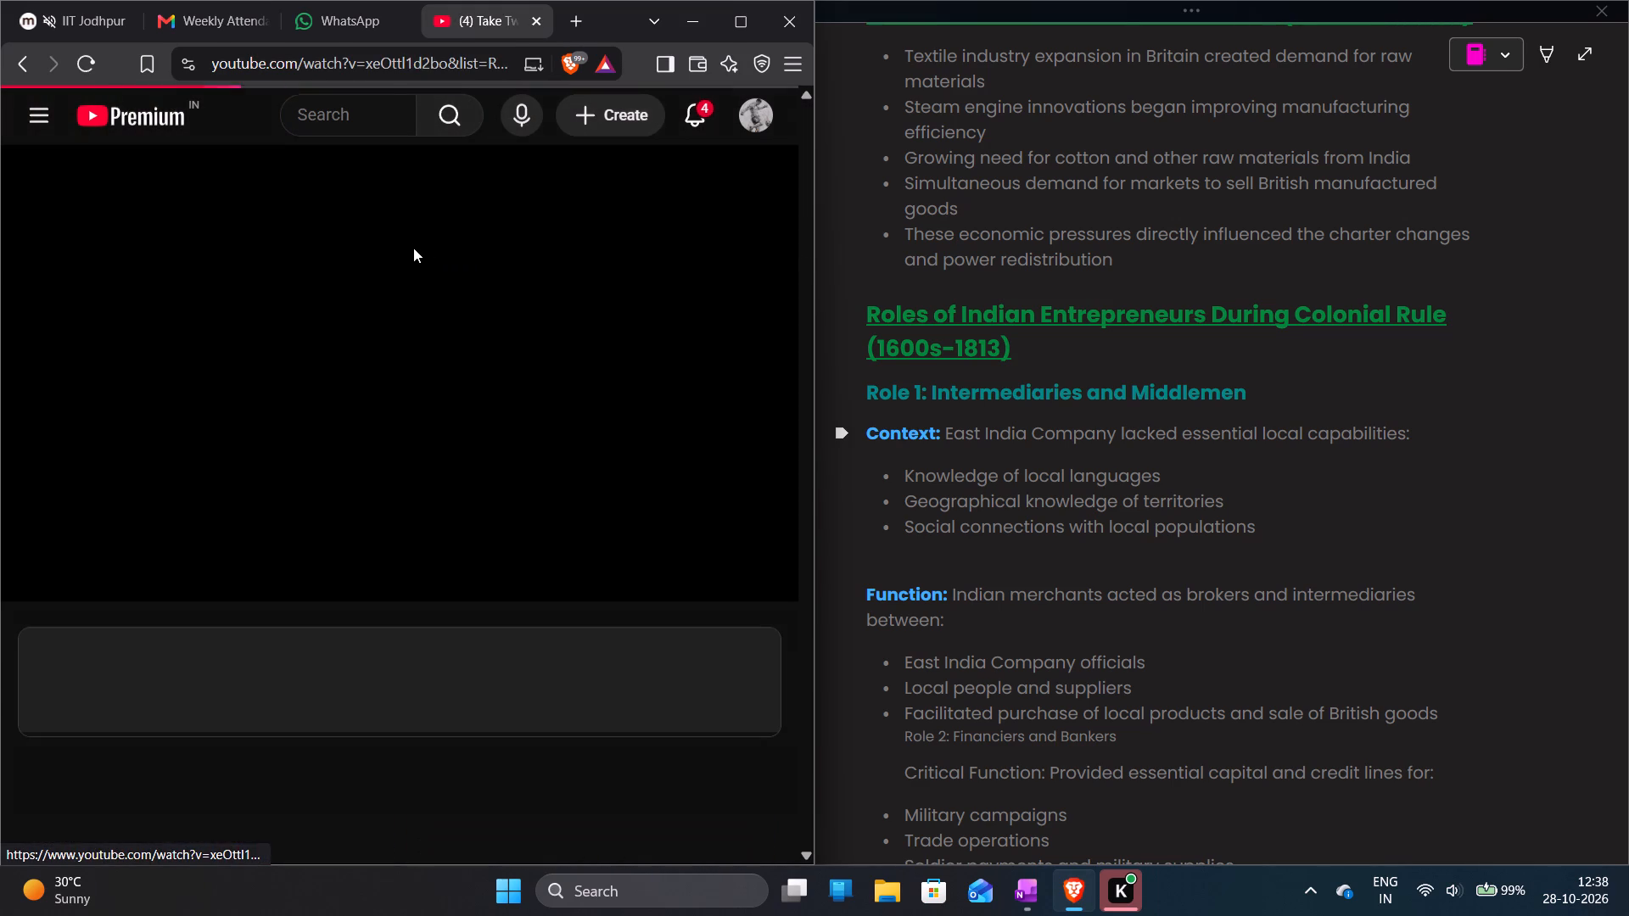
Return to the lecture page and look over the recorded lecture and the notes from the charters through "Historical Significance".
left_click(76, 8)
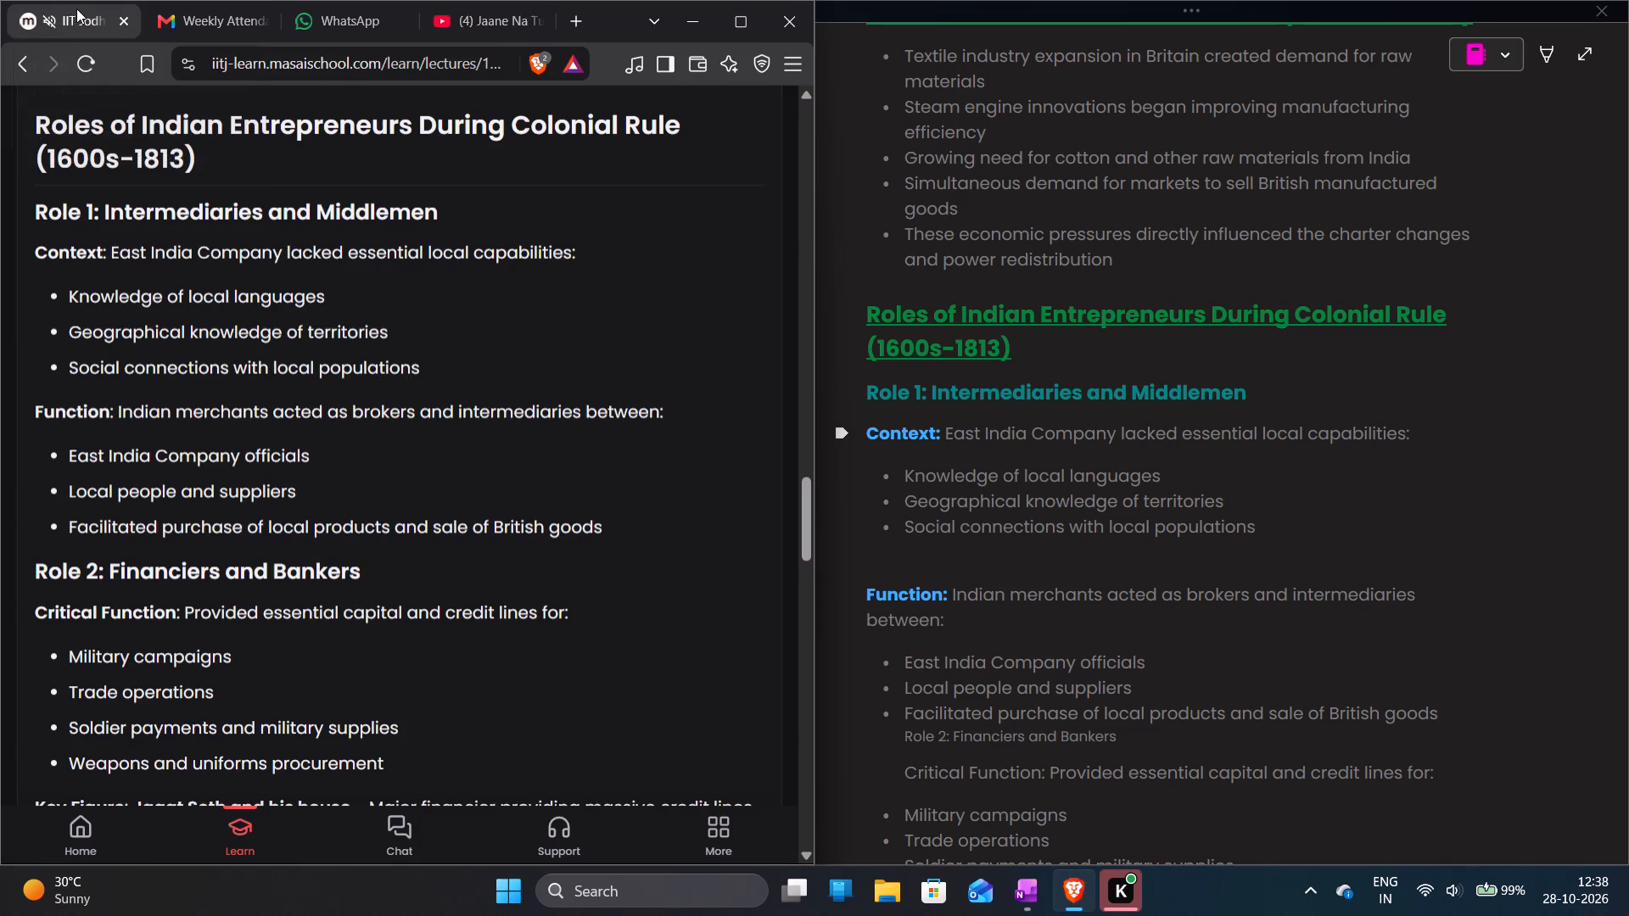
scroll(285, 347, "up", 18)
scroll(299, 326, "up", 3)
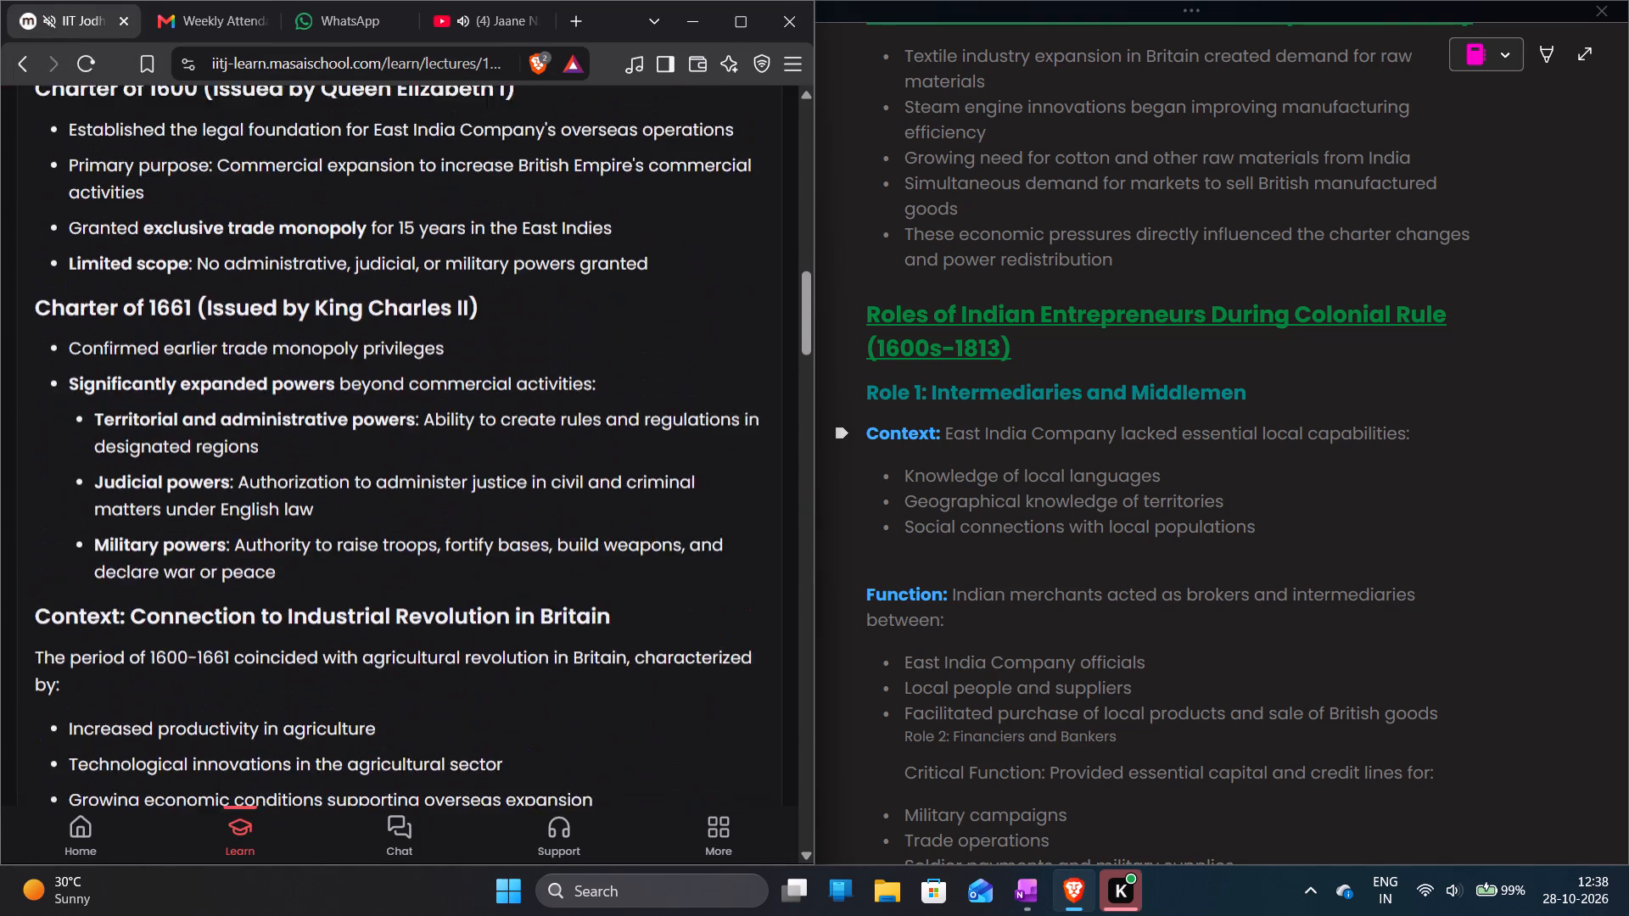
scroll(301, 321, "up", 14)
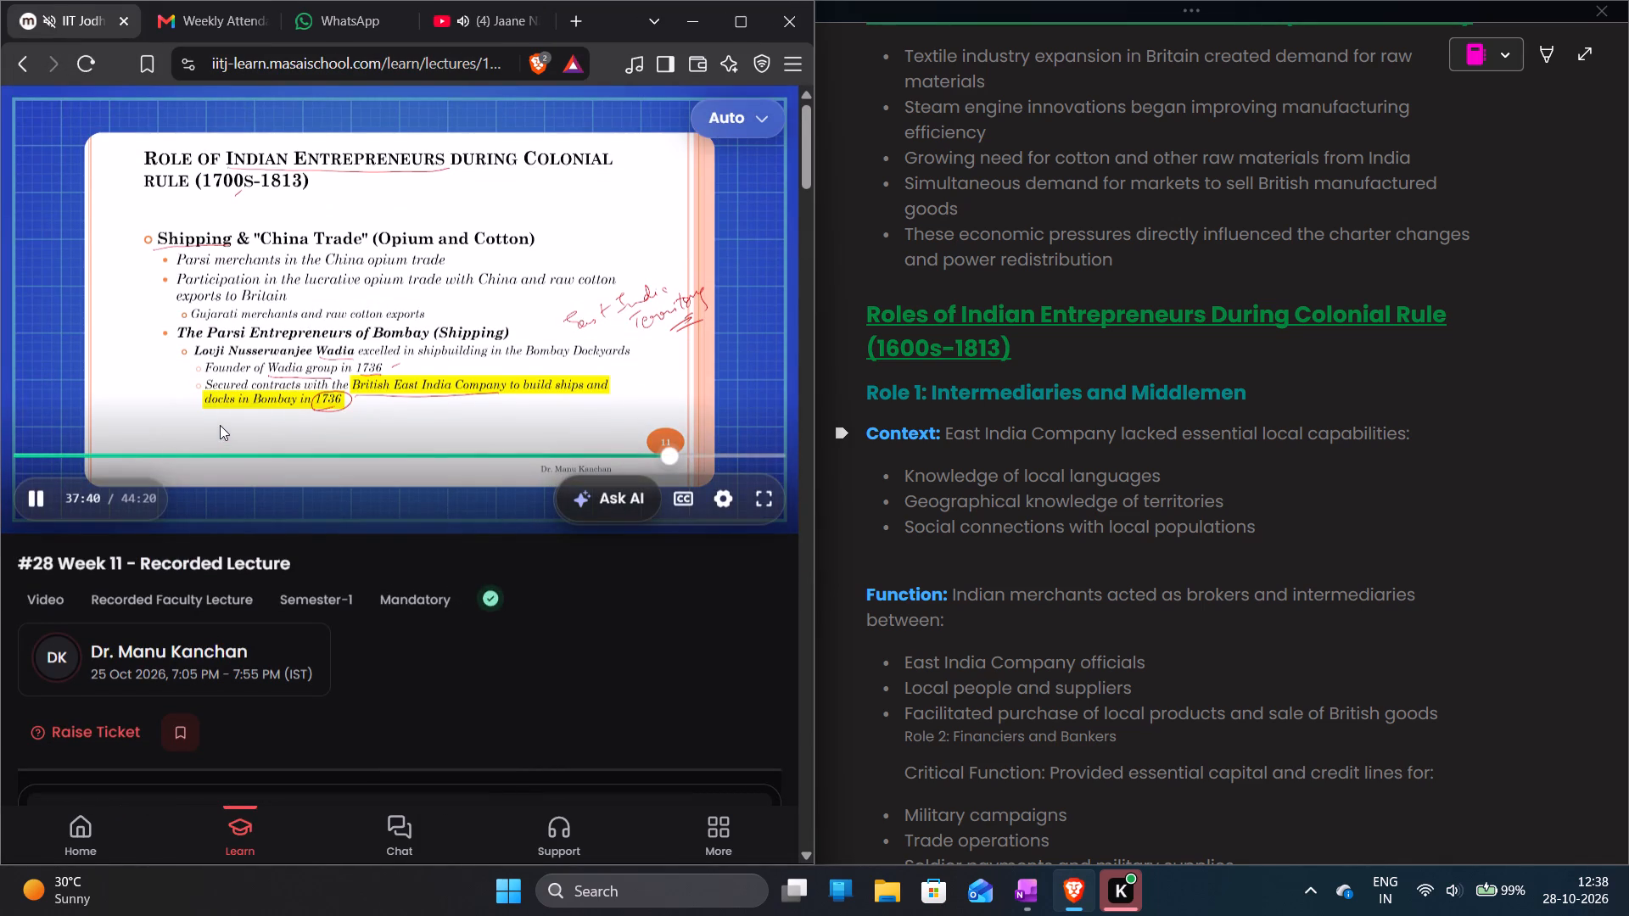
scroll(323, 373, "down", 16)
scroll(334, 397, "down", 6)
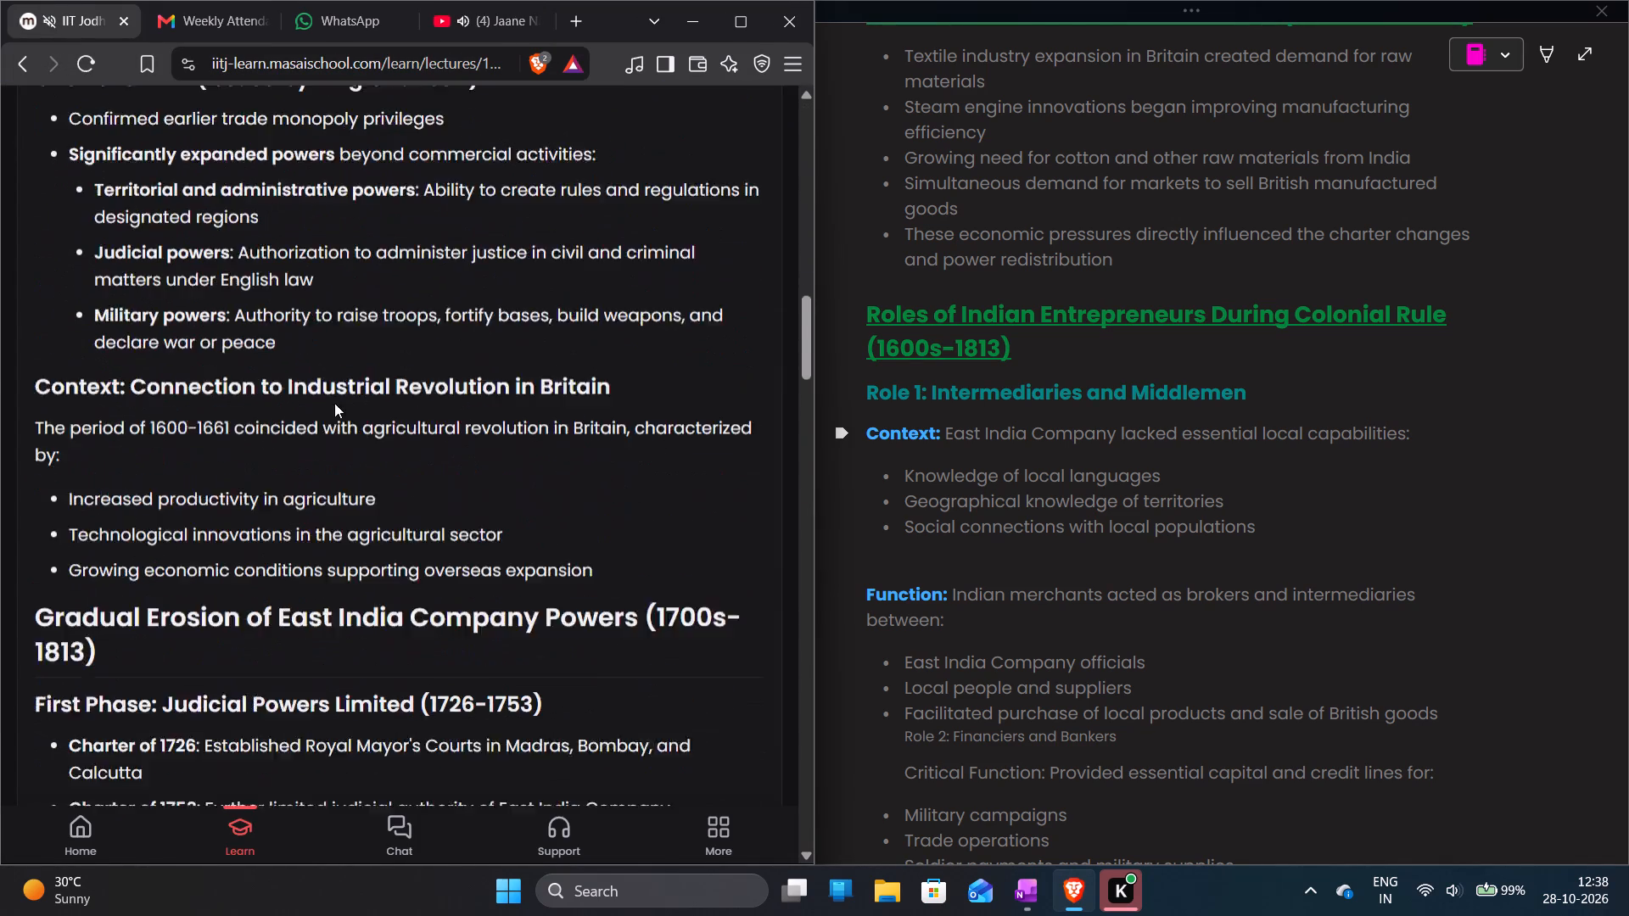
scroll(334, 403, "down", 3)
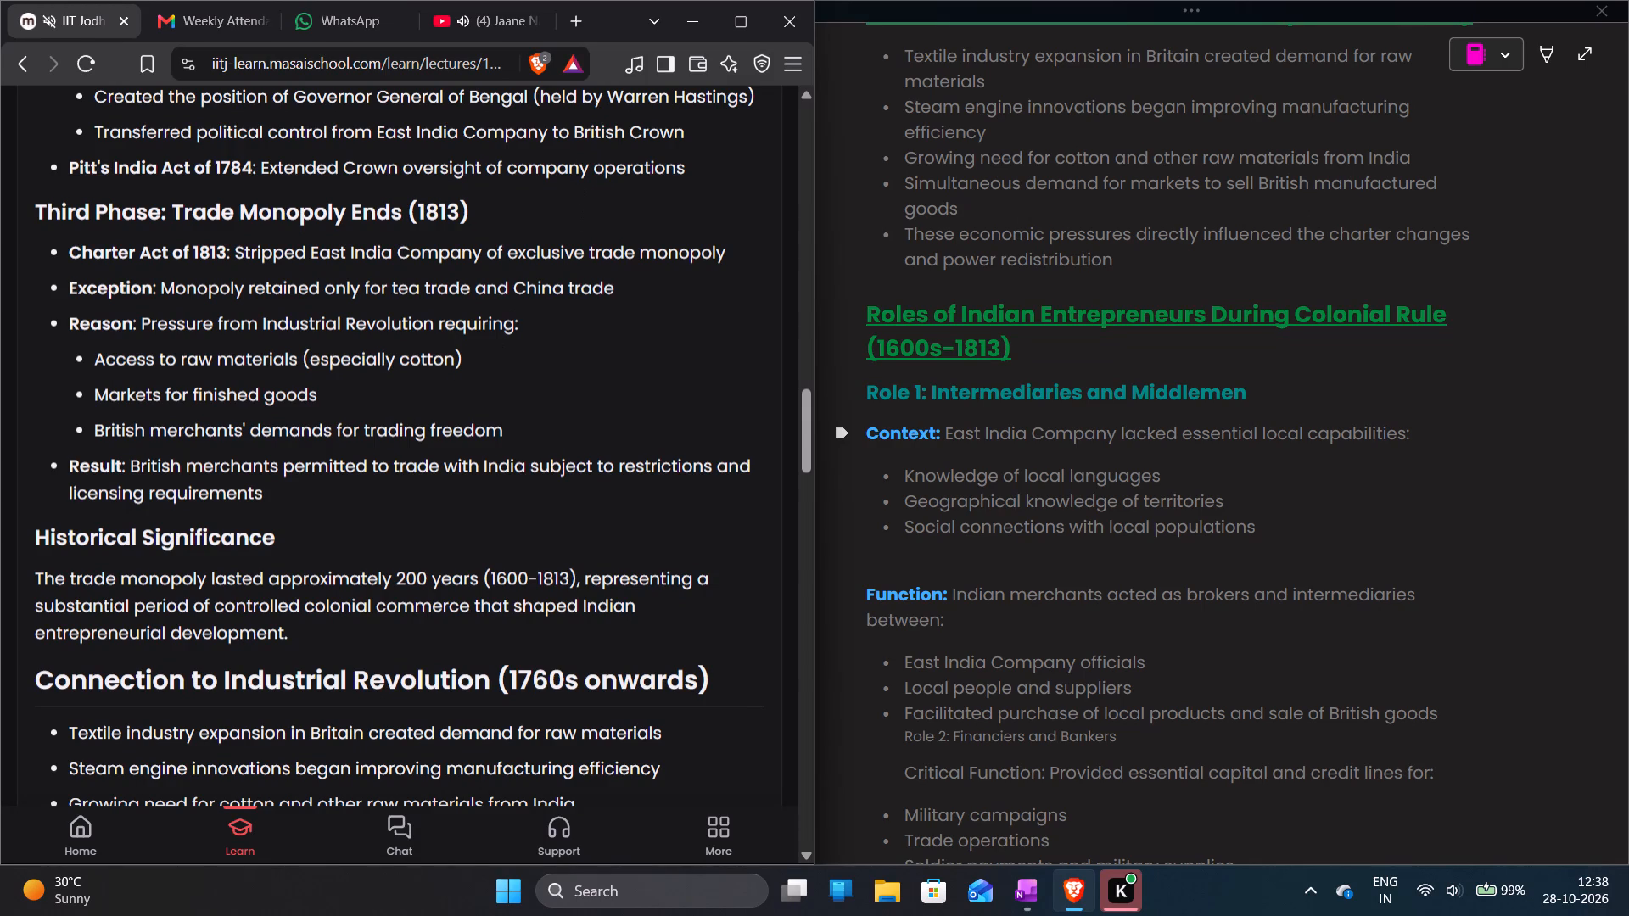
Skip the playing YouTube music to the next track from the browser's media controls.
left_click(641, 59)
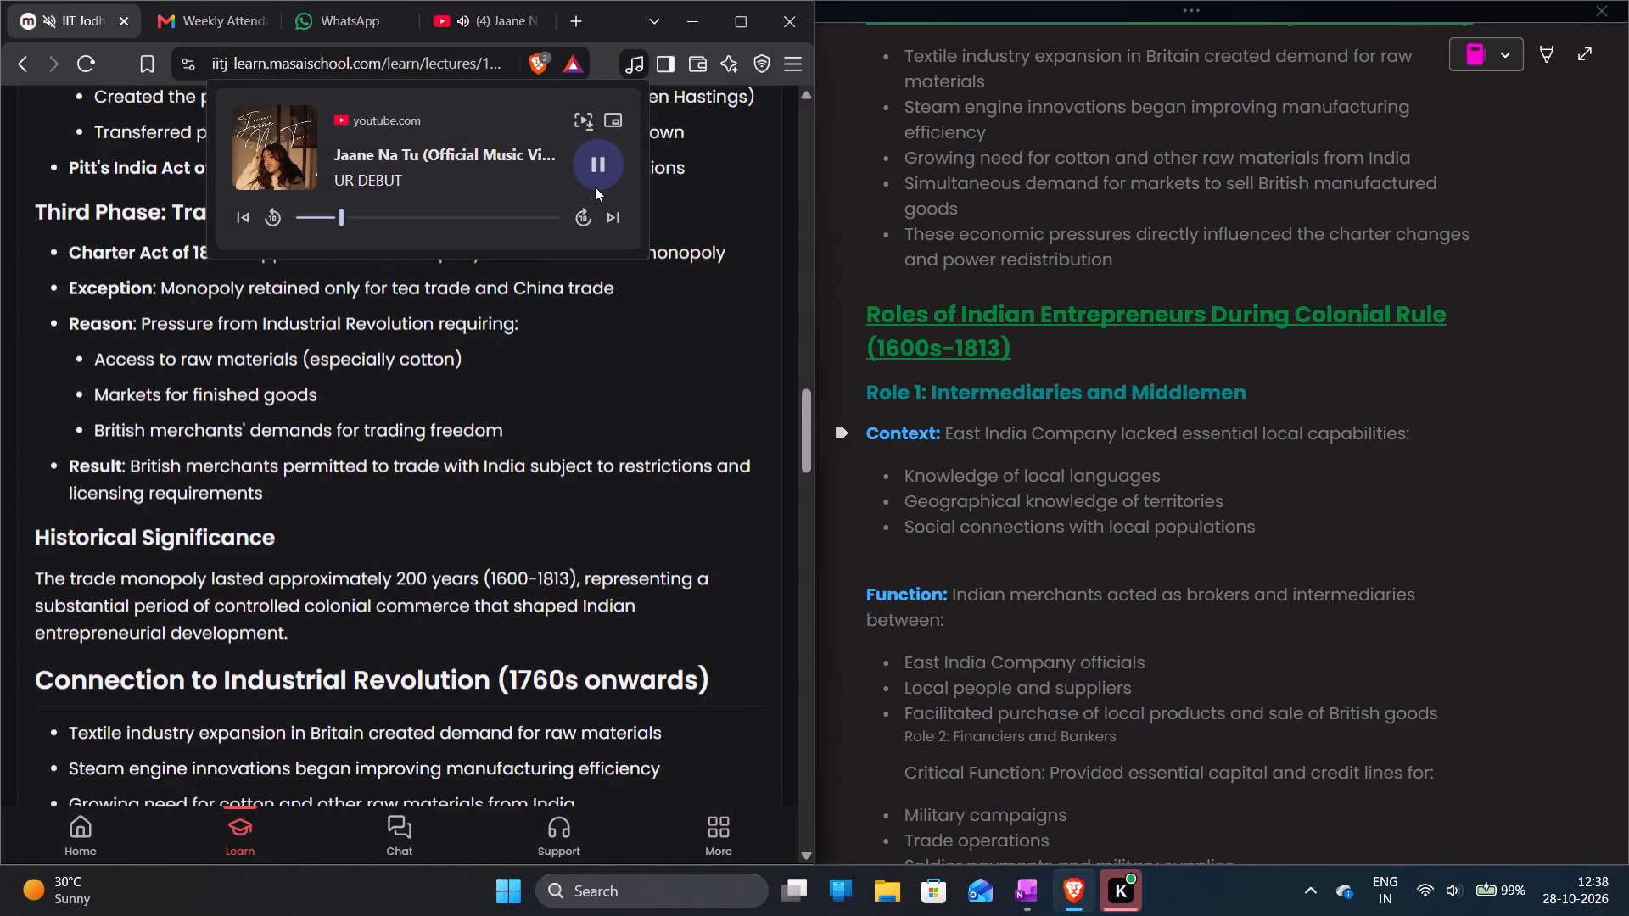
left_click(608, 208)
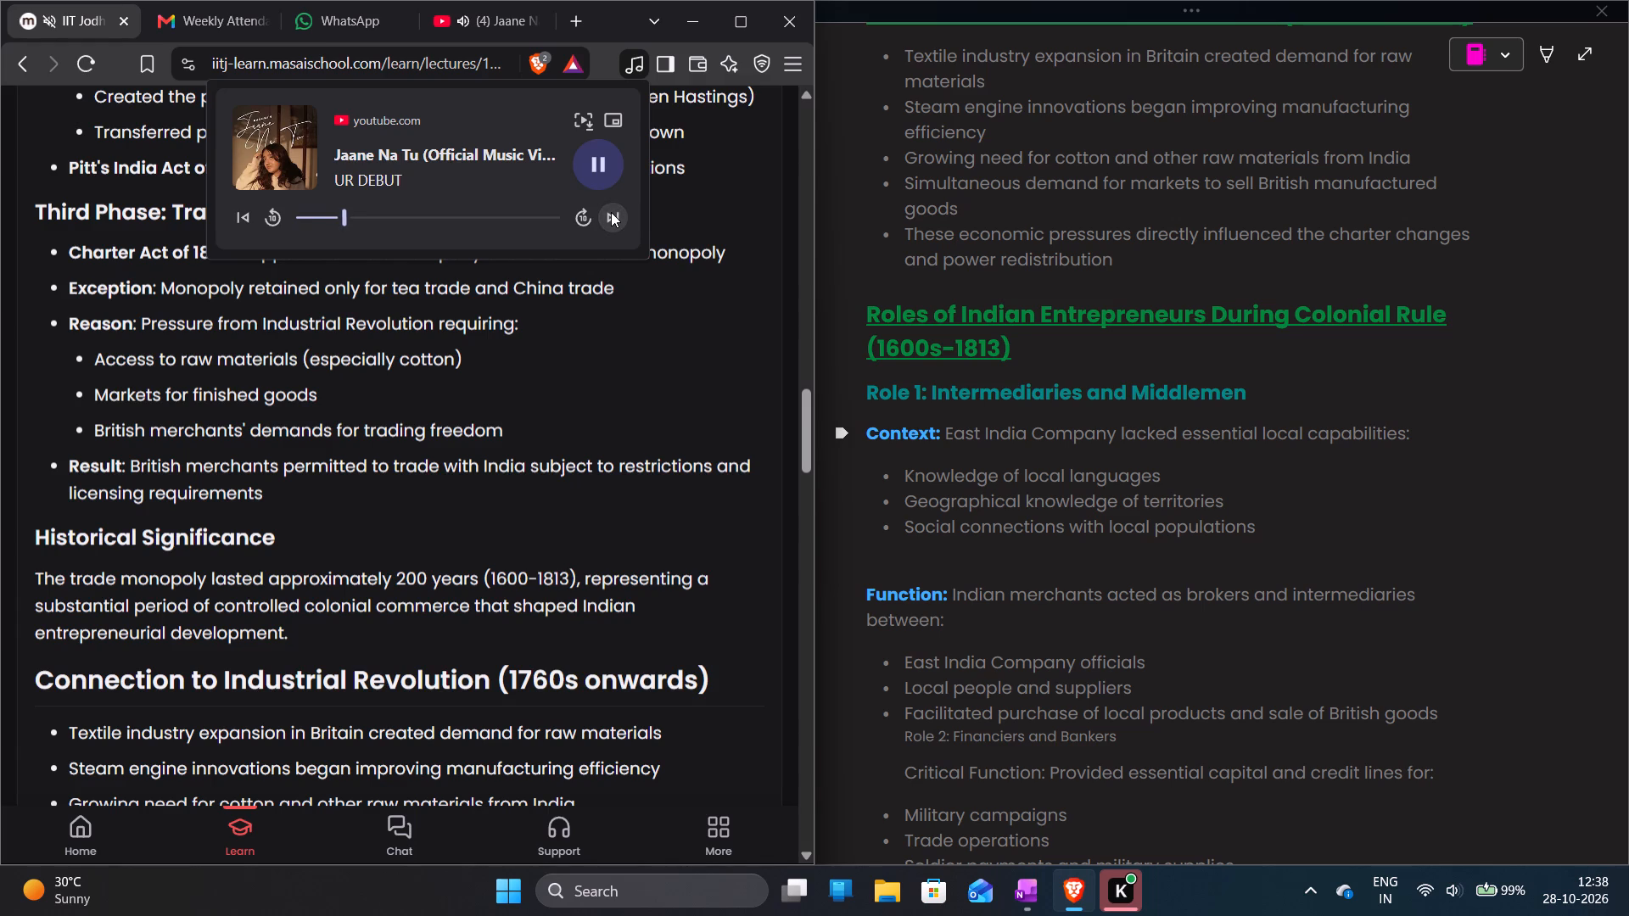
left_click(611, 212)
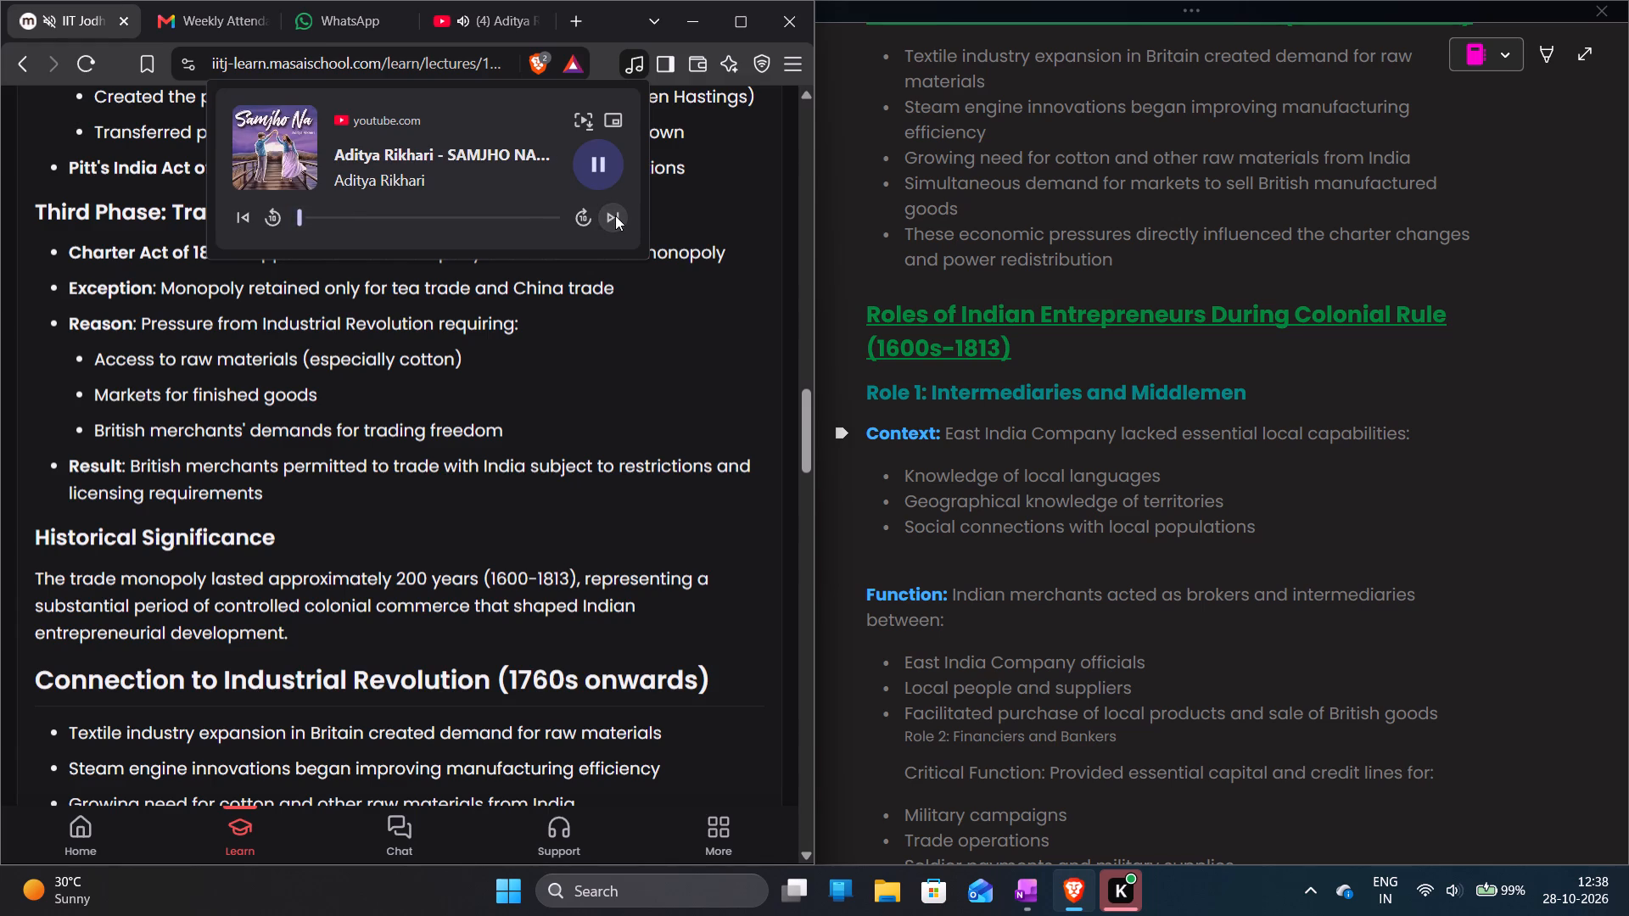
left_click(624, 390)
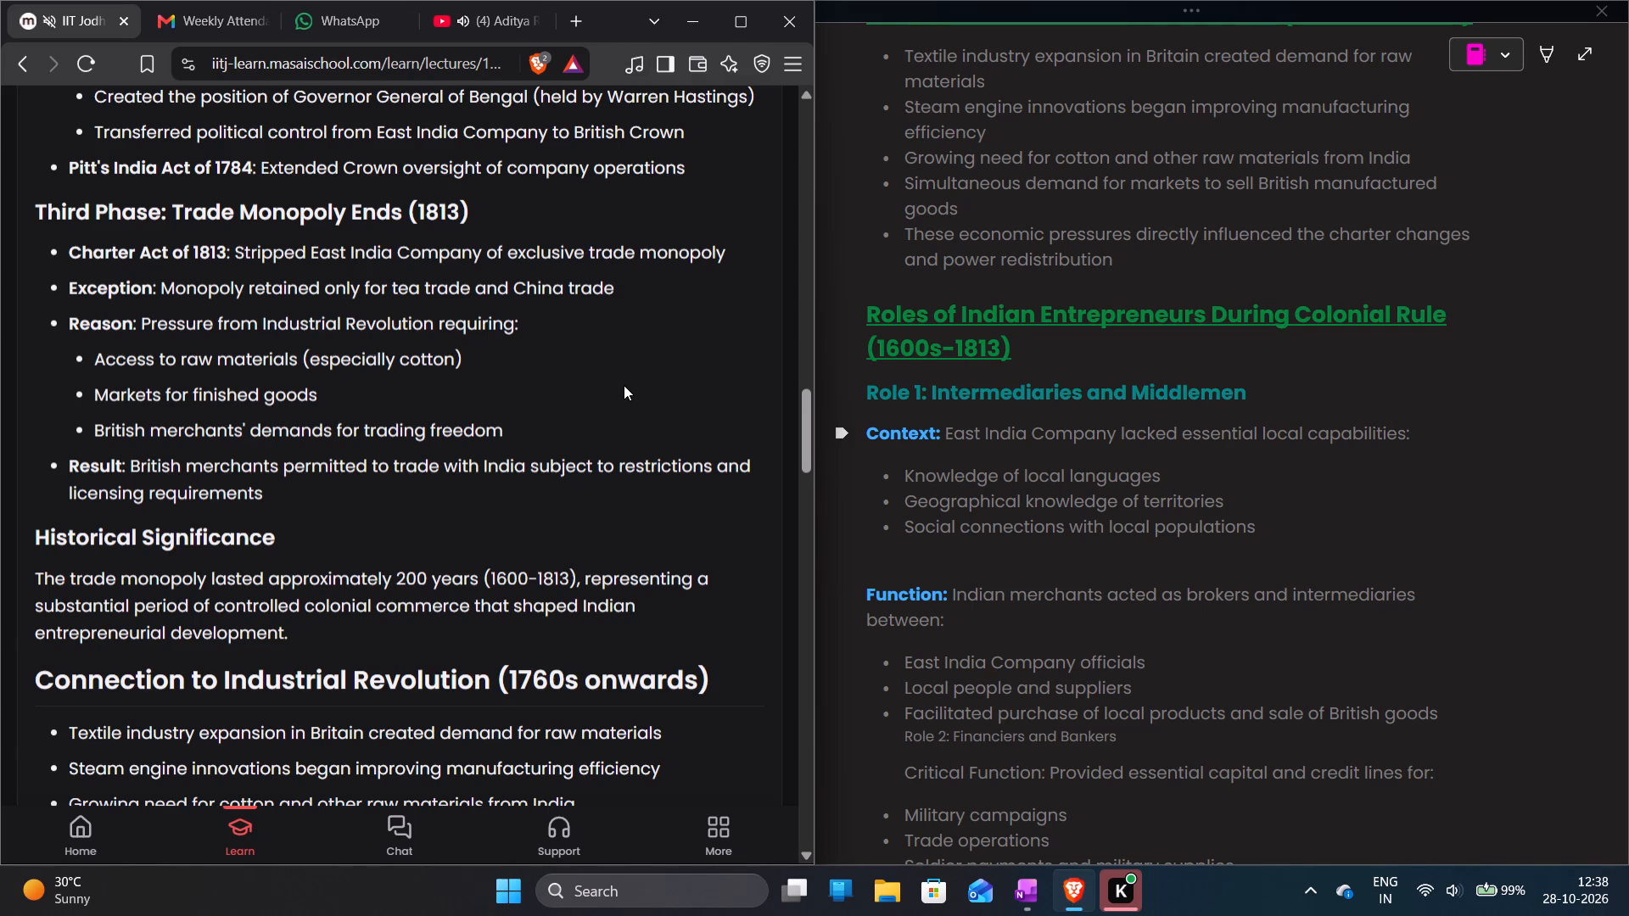
In OneNote, insert a blank line above "Role 2: Financiers and Bankers" and remove the indent from that heading and the "Critical Function" line.
scroll(238, 507, "down", 2)
scroll(244, 505, "up", 1)
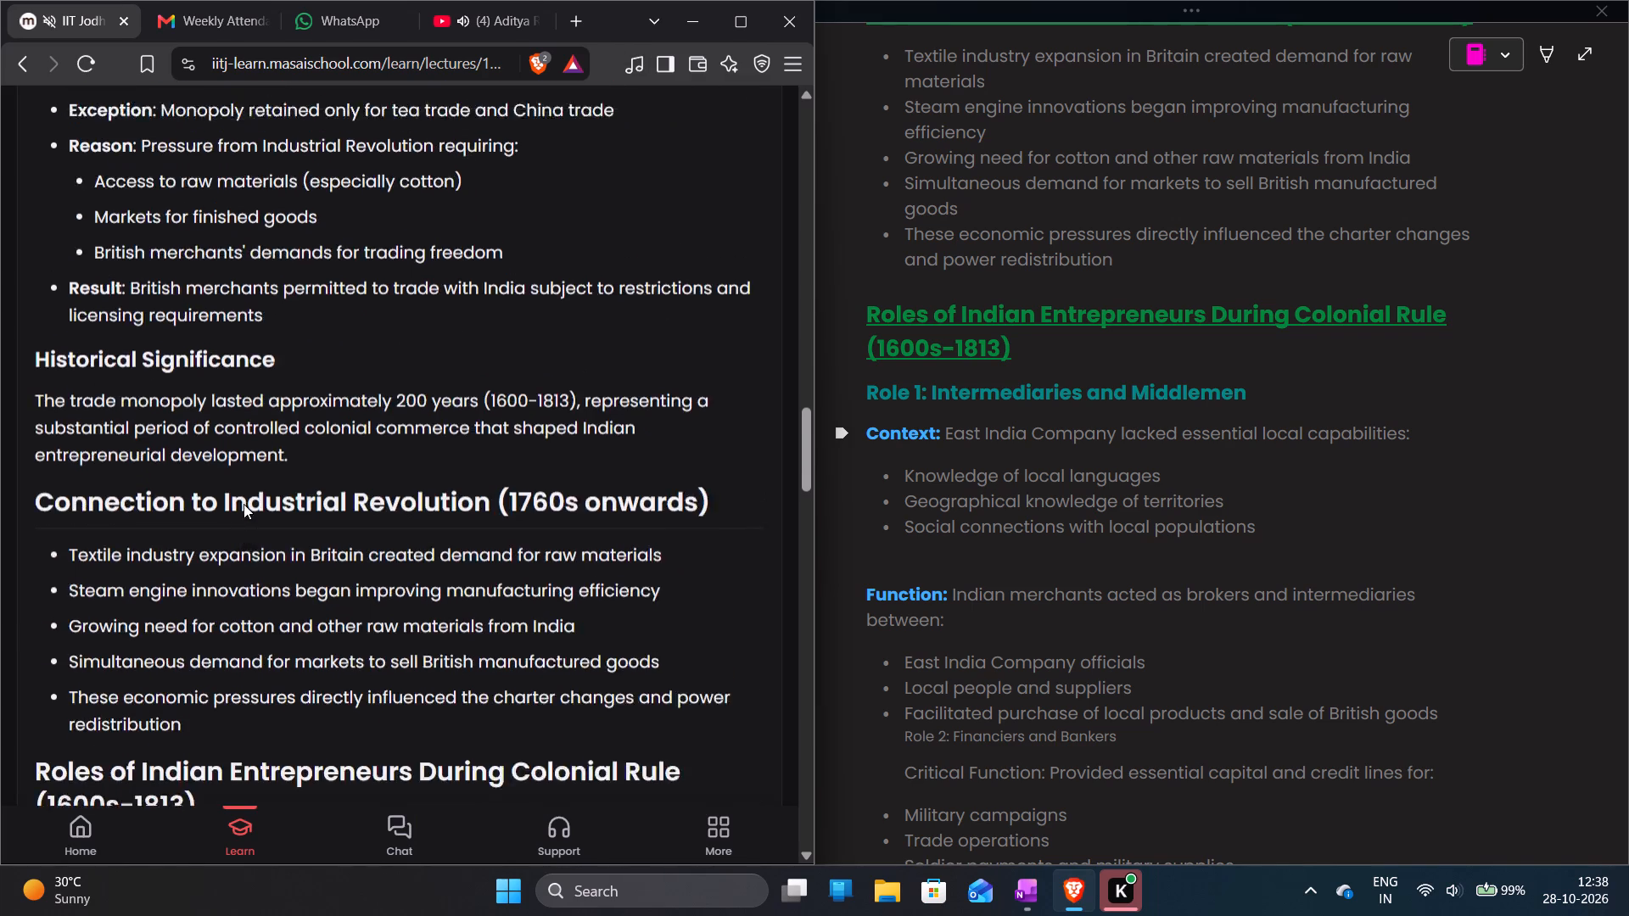
scroll(244, 504, "up", 2)
scroll(423, 356, "up", 4)
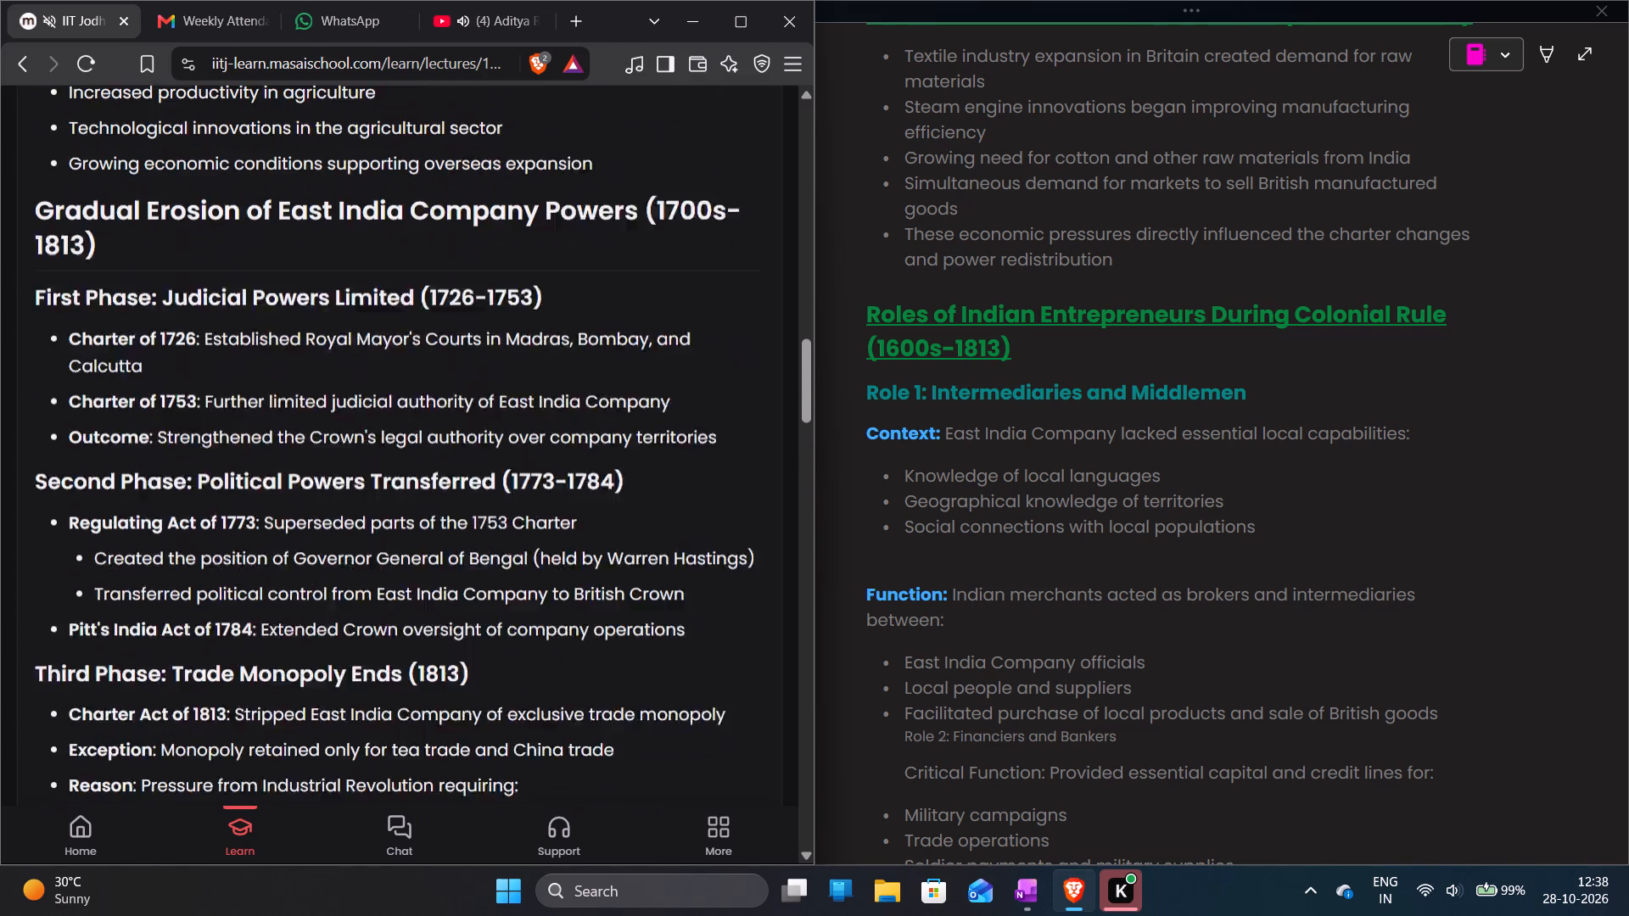
scroll(423, 359, "down", 15)
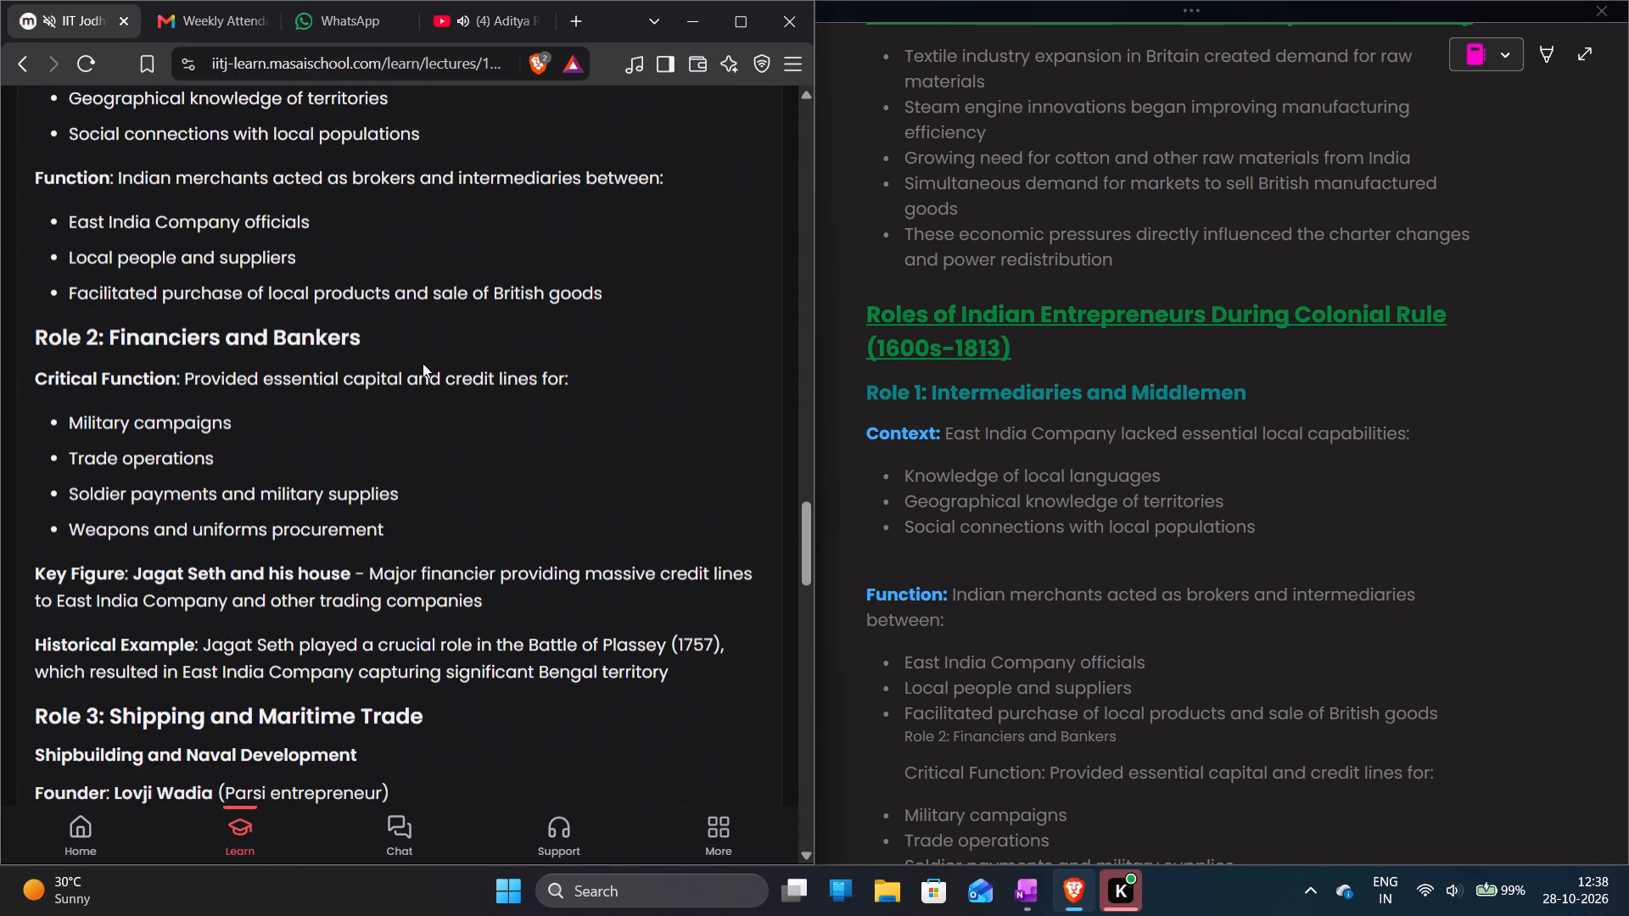
scroll(990, 249, "down", 3)
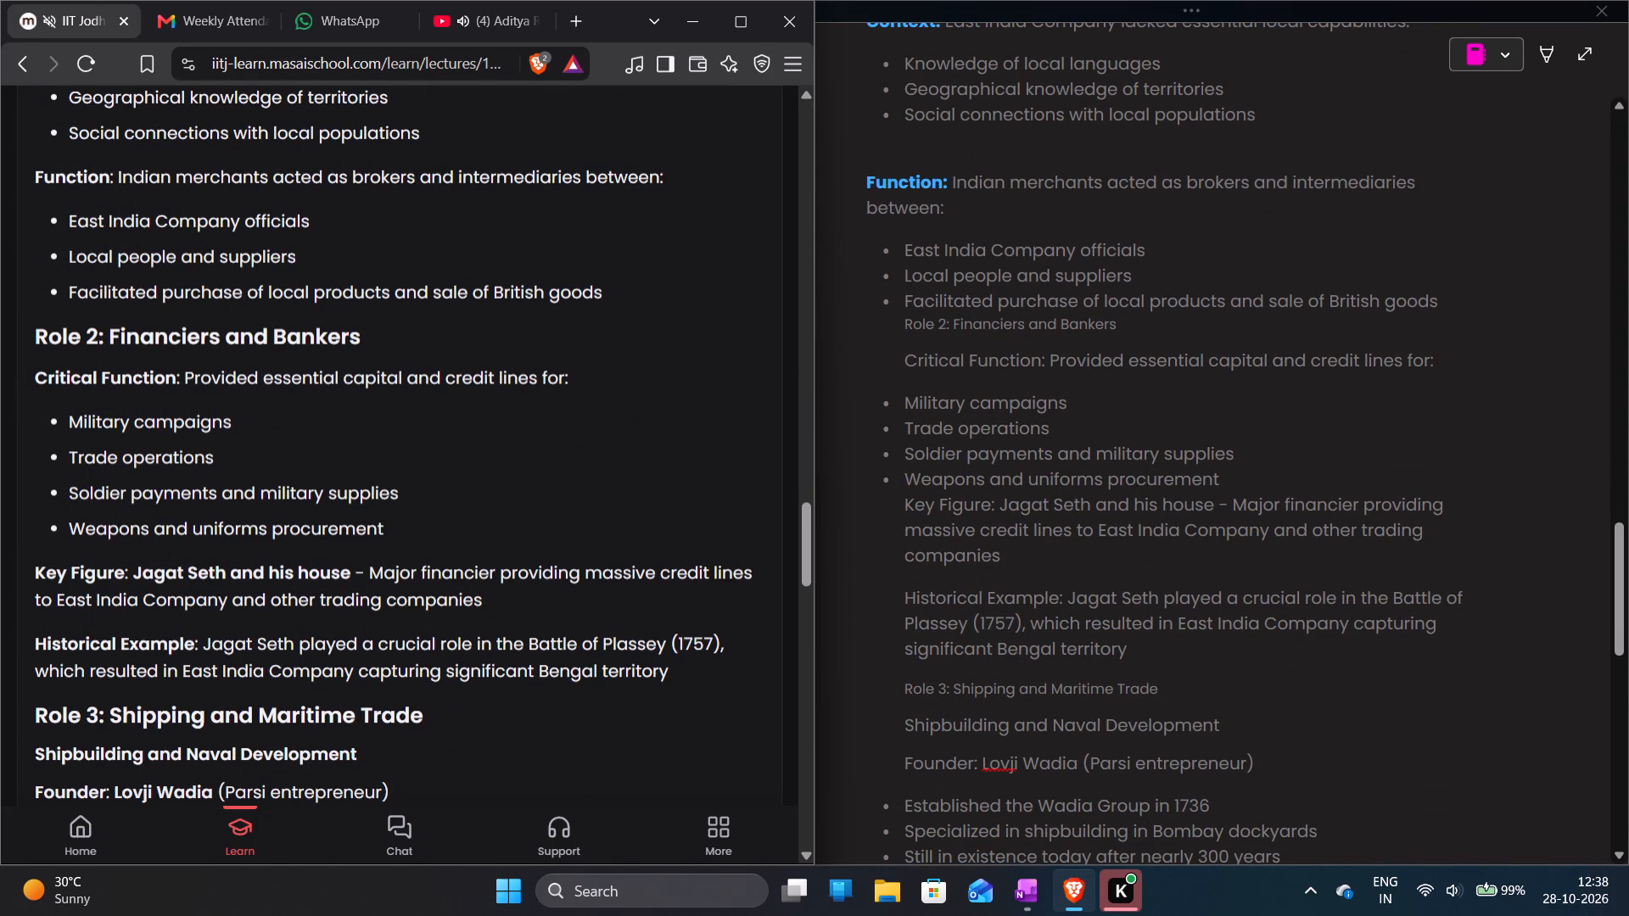
left_click(888, 320)
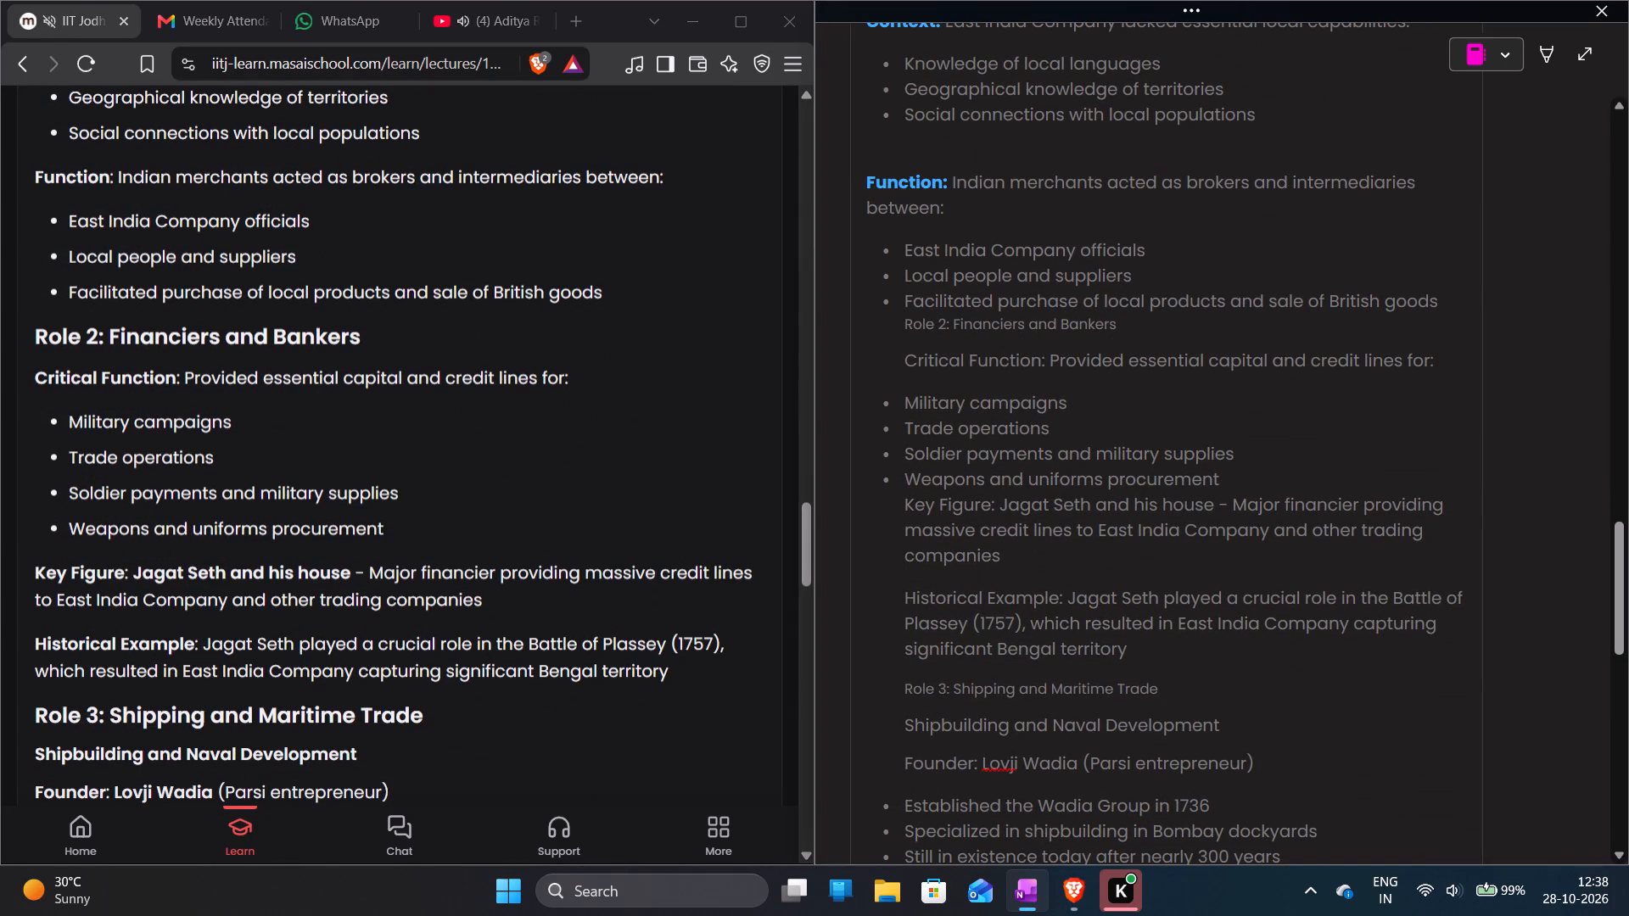
key("Return")
key("BackSpace")
left_click(888, 390)
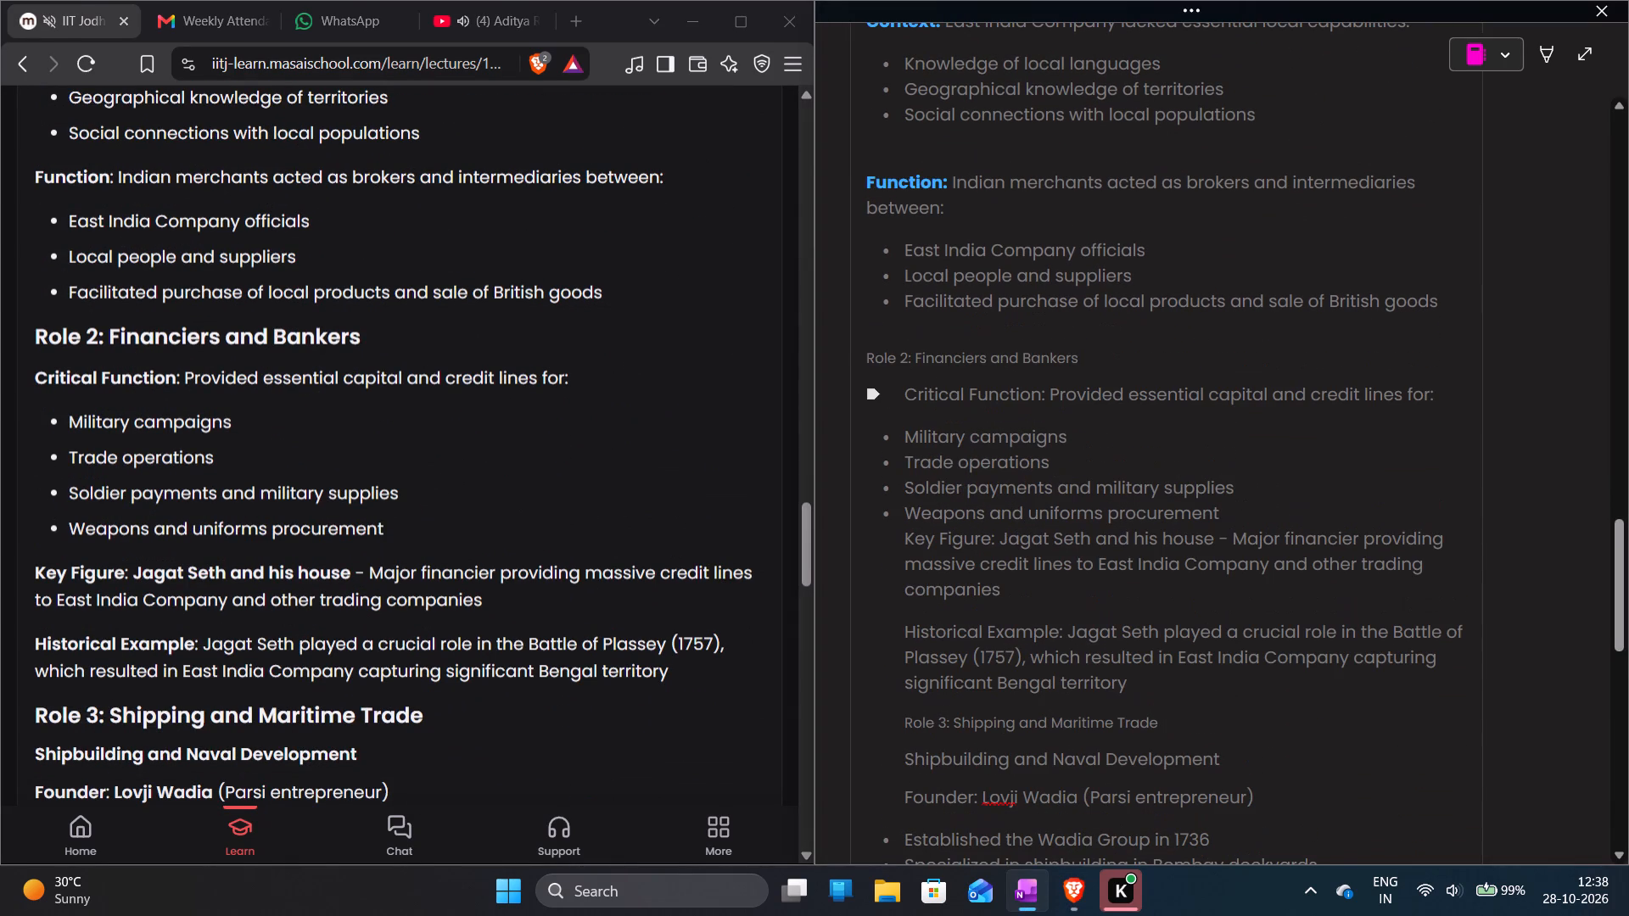
key("BackSpace")
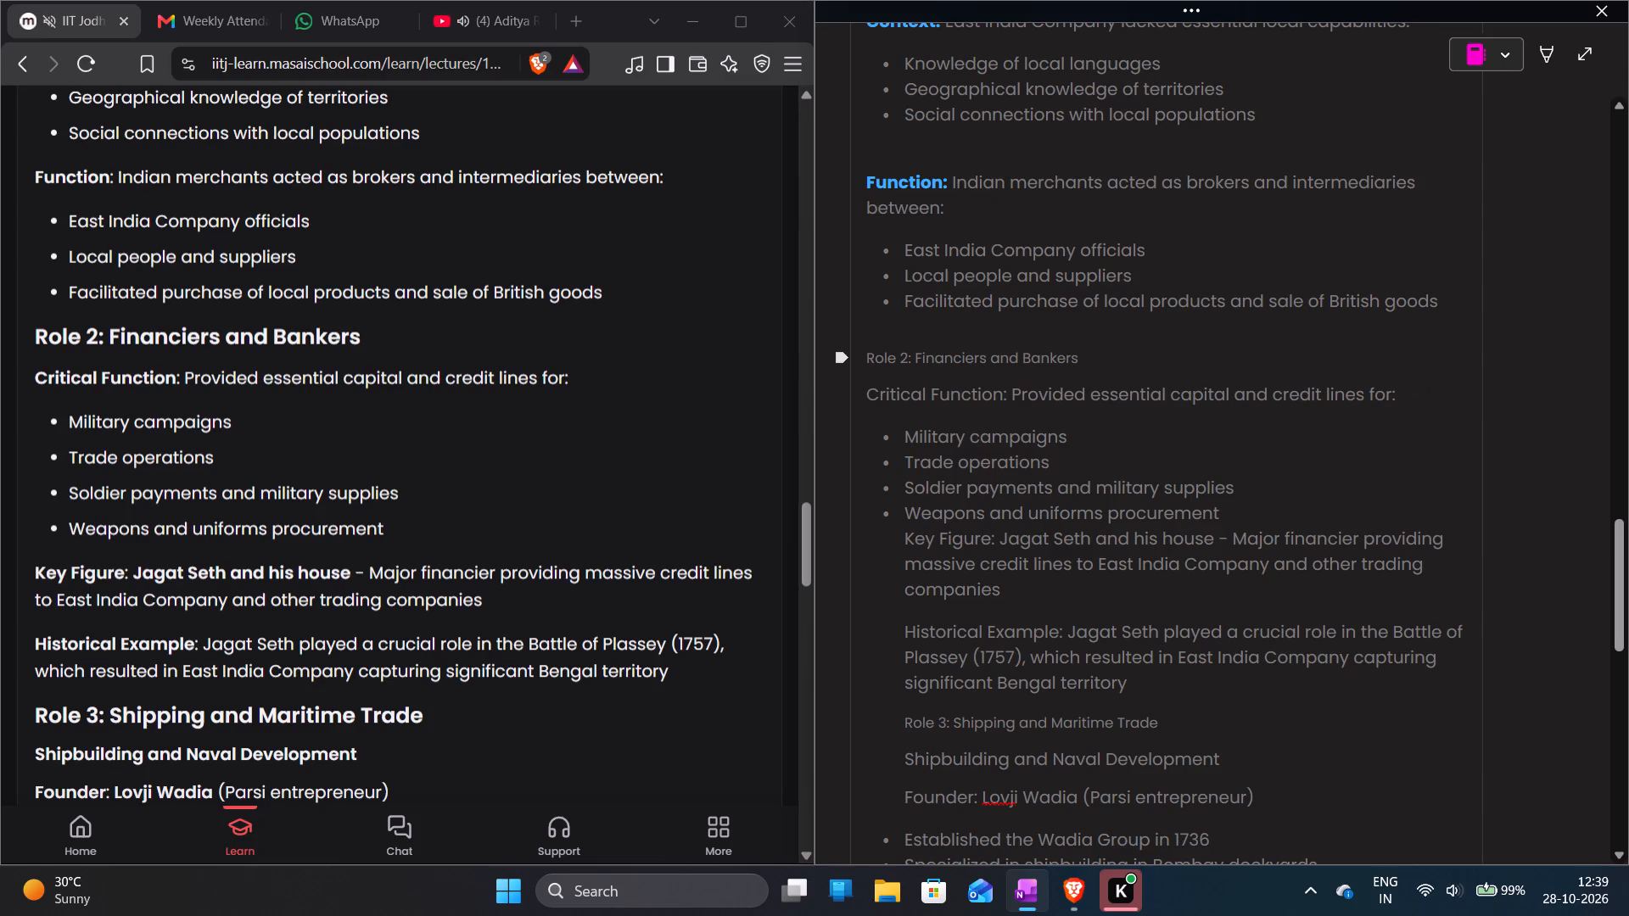